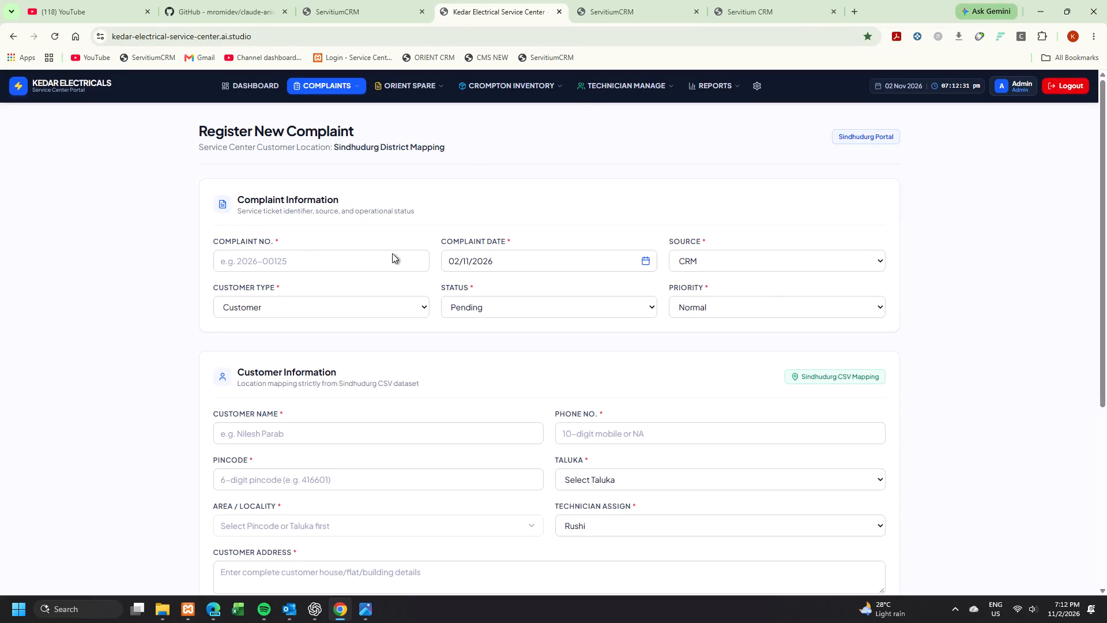
Enter MOHAN-2 as the complaint number in the new complaint registration.
click(328, 259)
text(MOHAN)
text(-2)
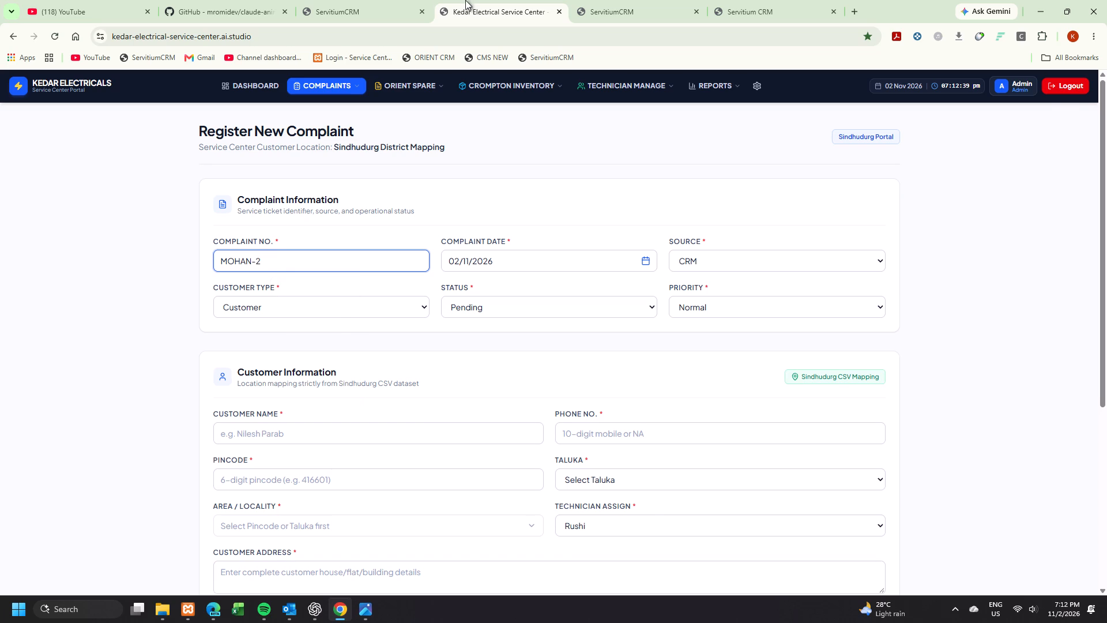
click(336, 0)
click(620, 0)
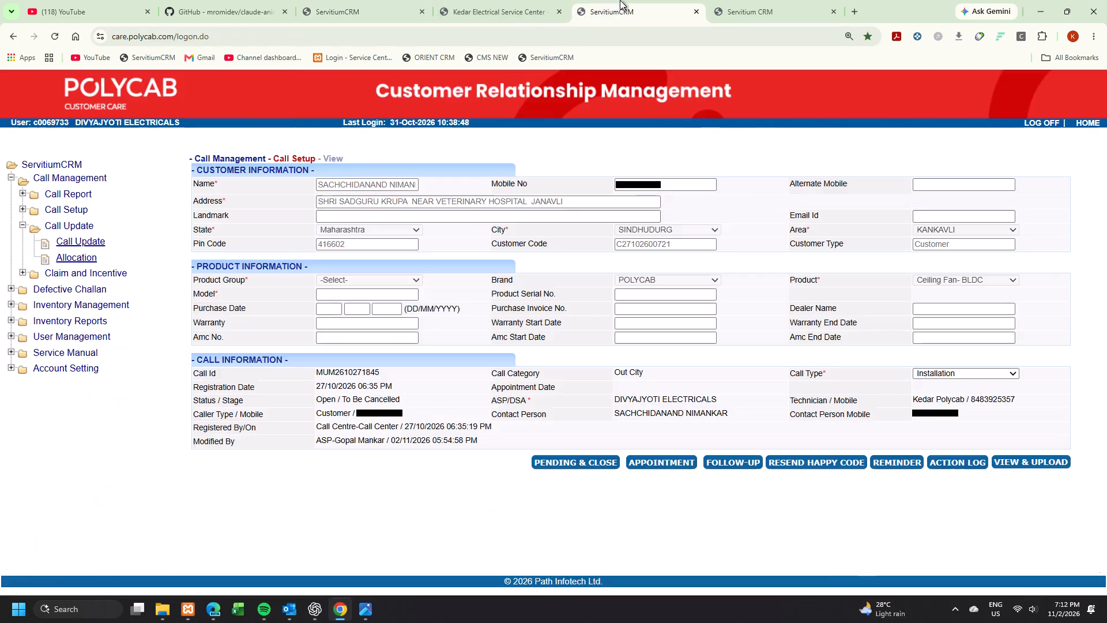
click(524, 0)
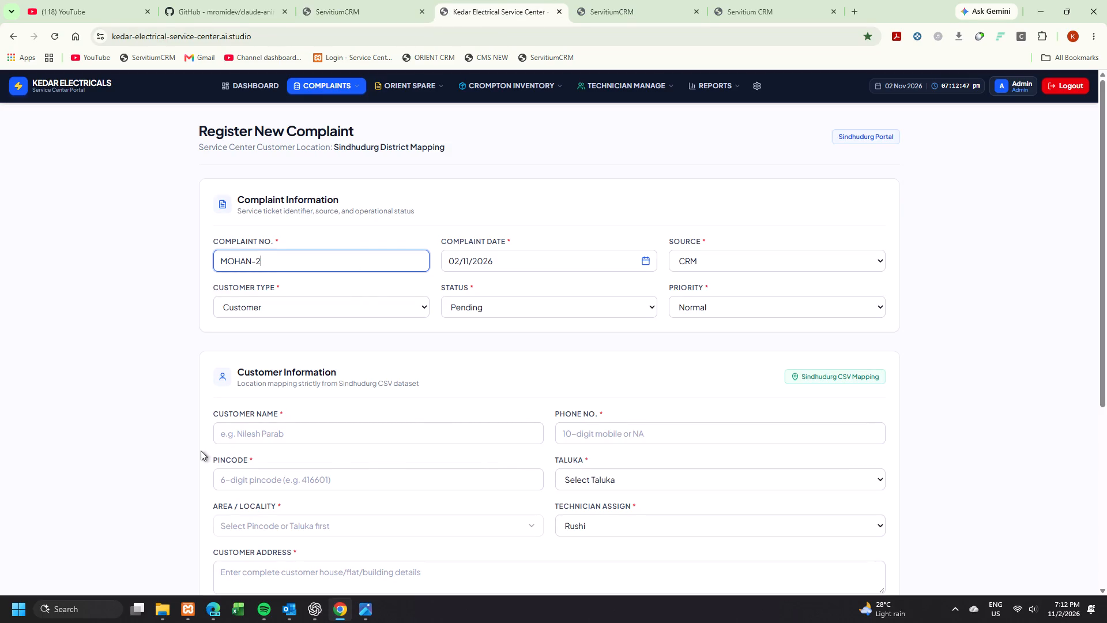
Fill in the customer name as JANTA ELEC and the phone number as NA.
click(294, 435)
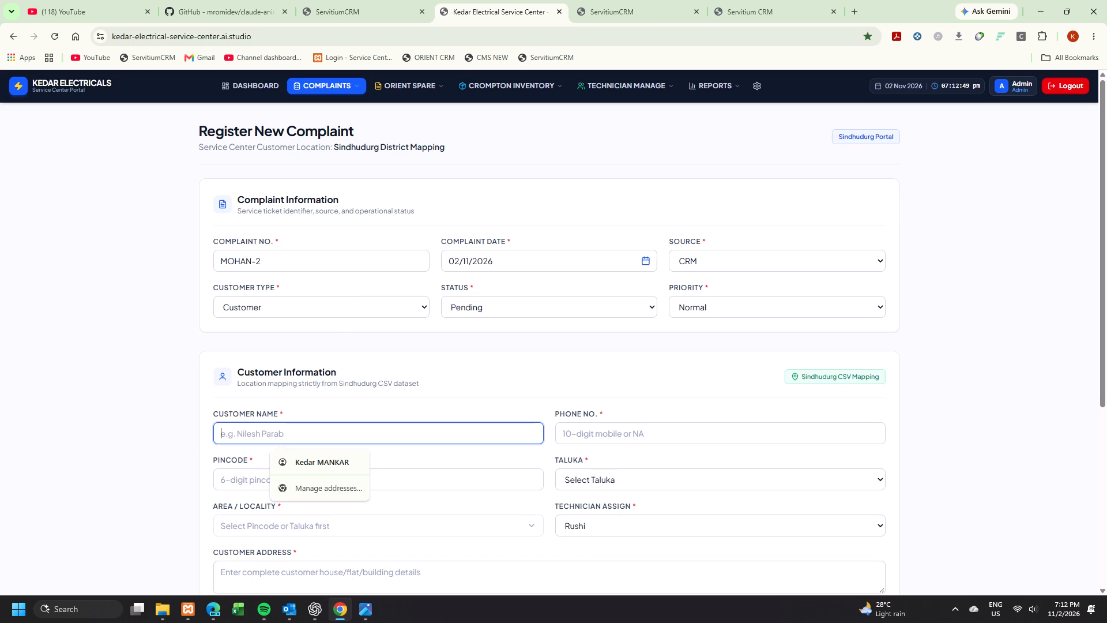
text(JANTA)
key(space)
text(ELEC)
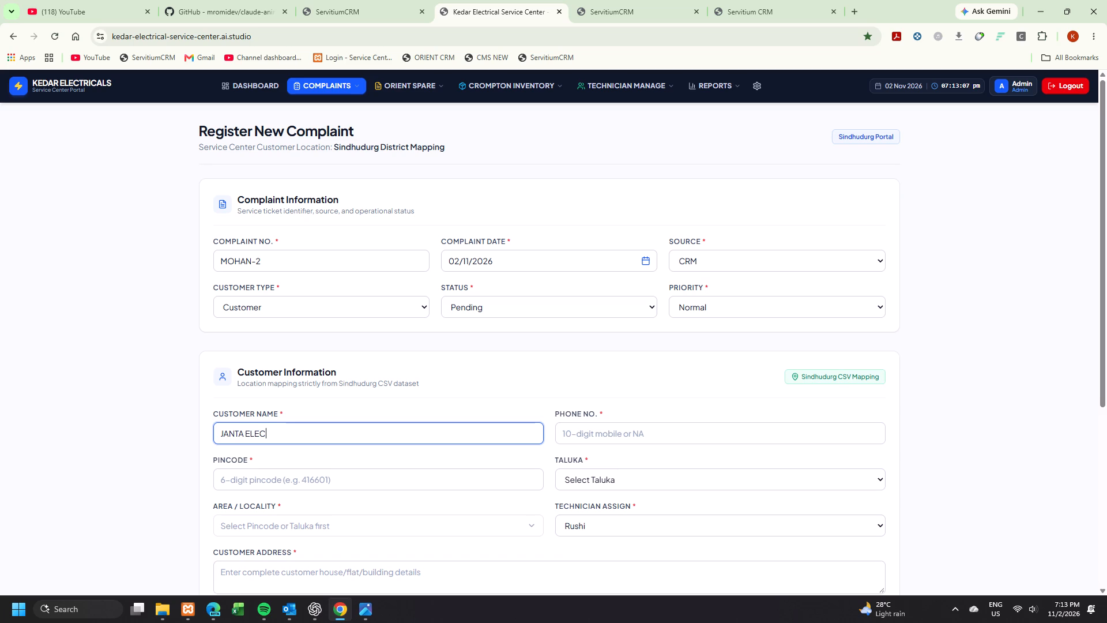
click(596, 438)
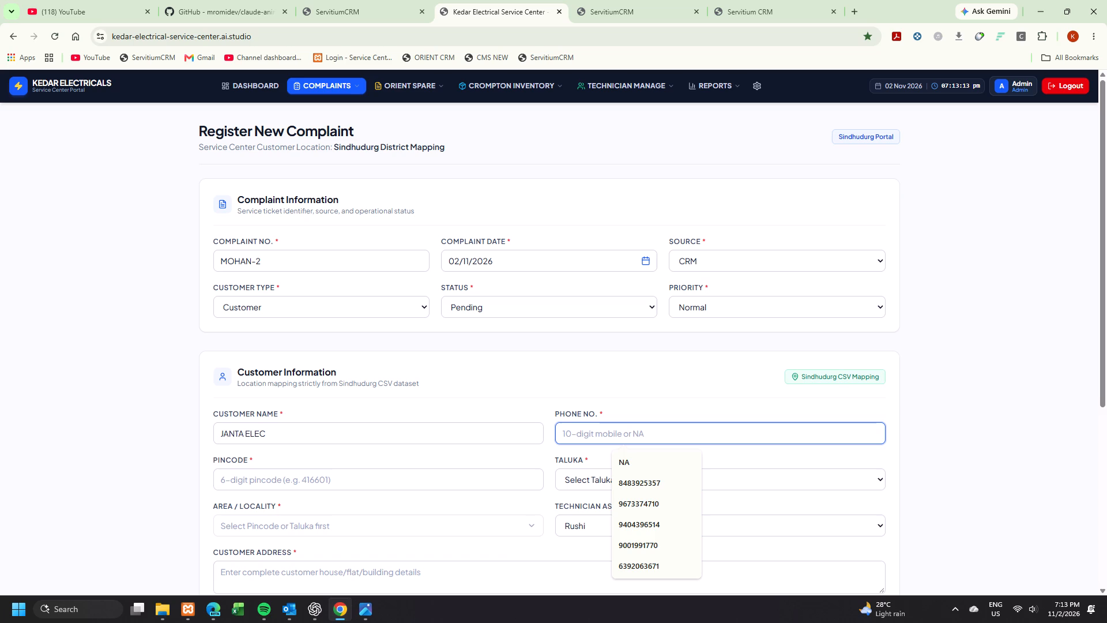
click(649, 461)
click(377, 476)
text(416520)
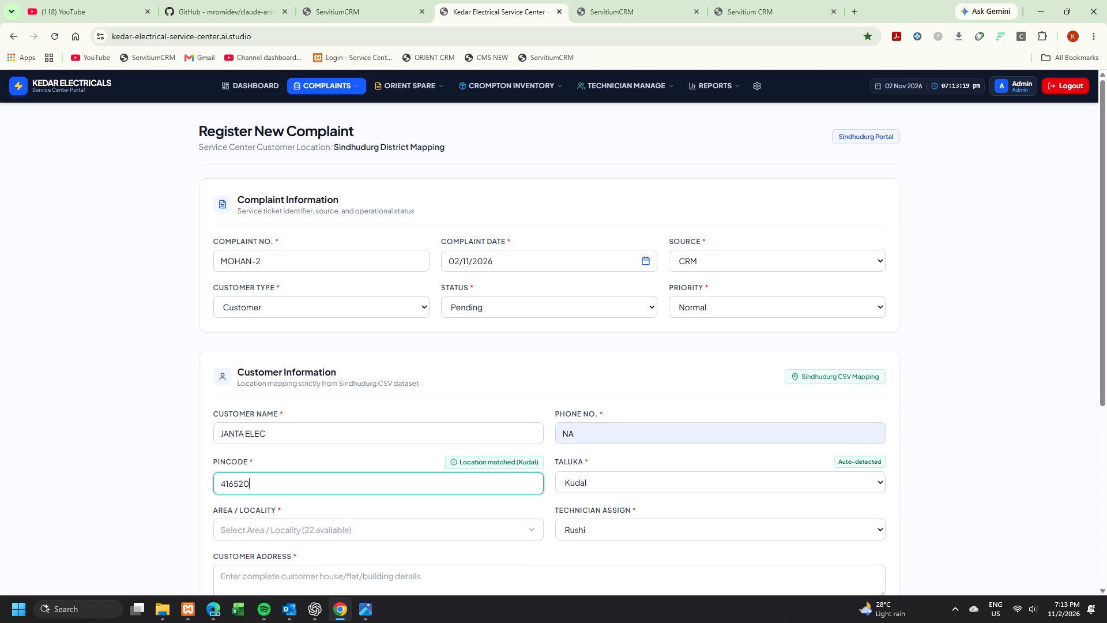
click(274, 535)
scroll(276, 534, down, 10)
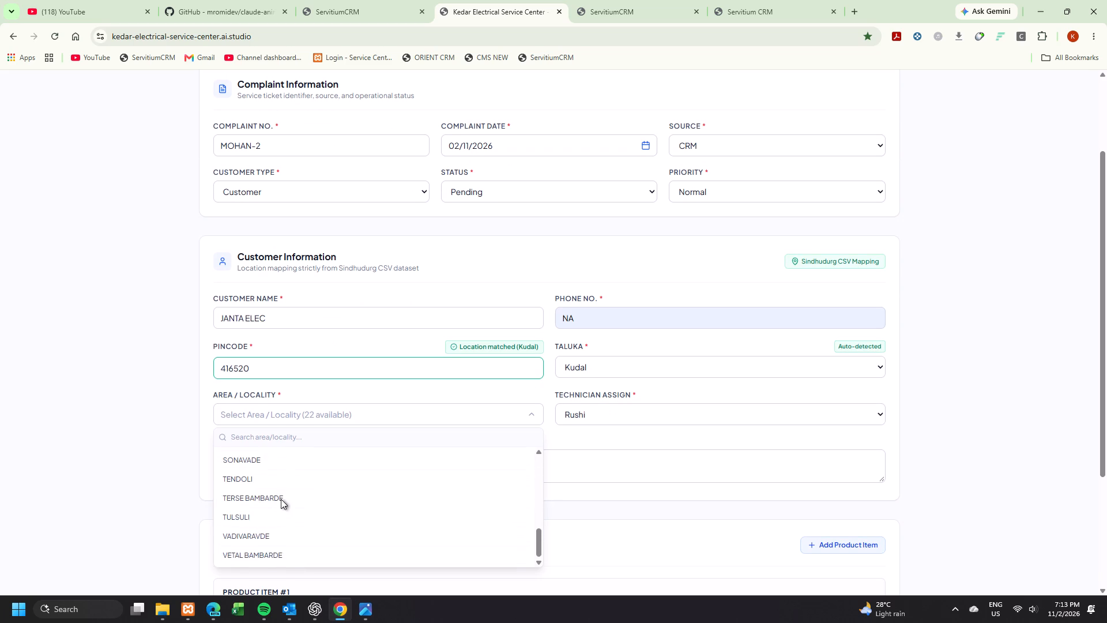
scroll(293, 486, up, 2)
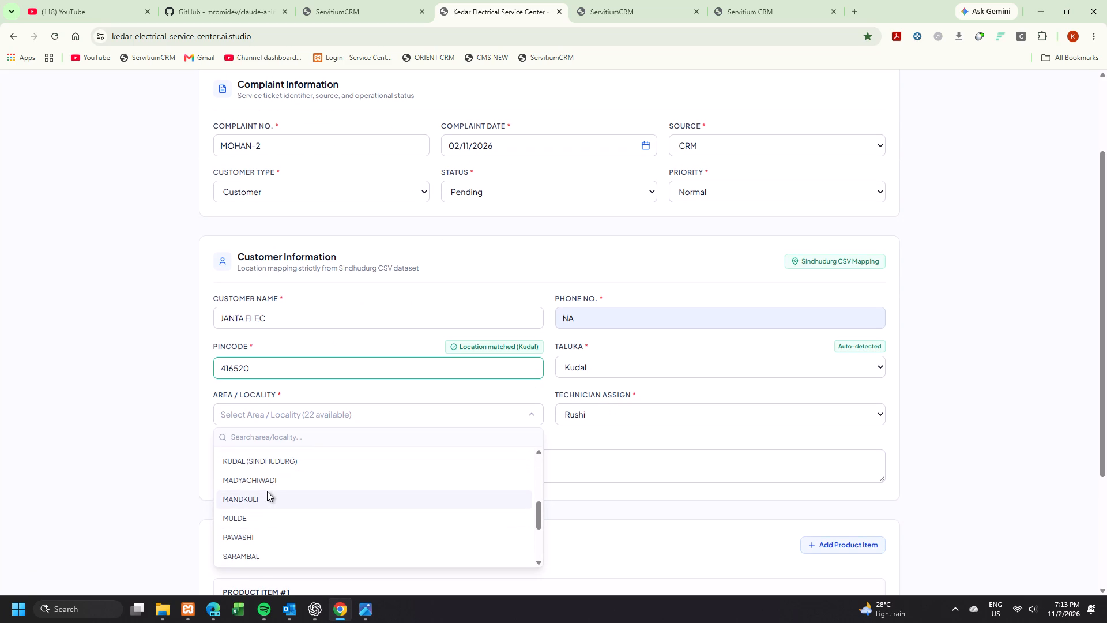
click(310, 464)
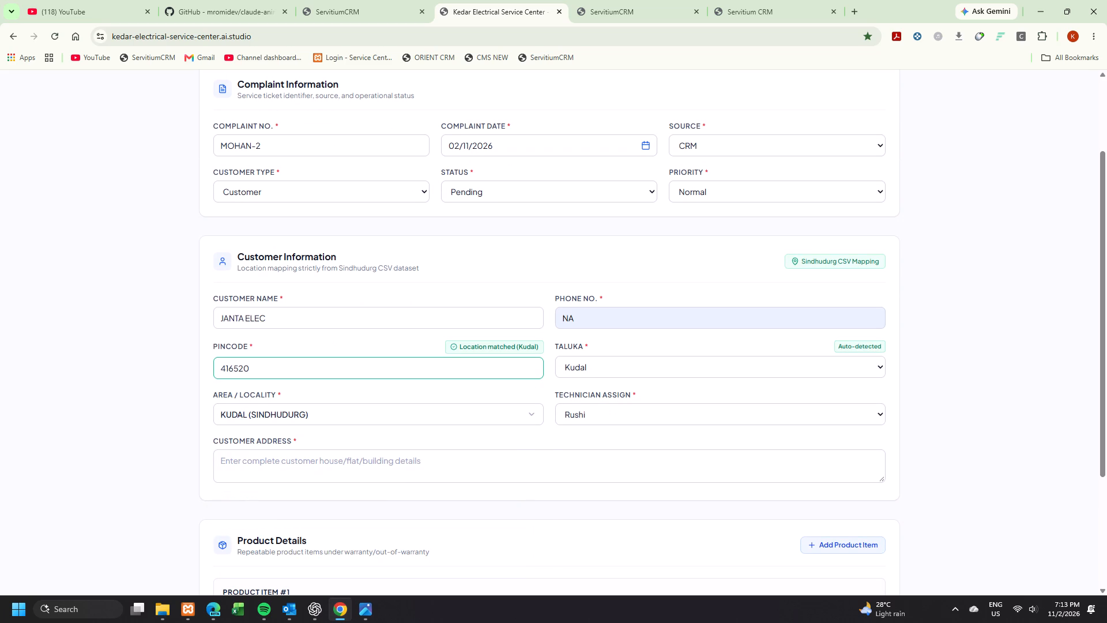
click(290, 466)
text(KUDA)
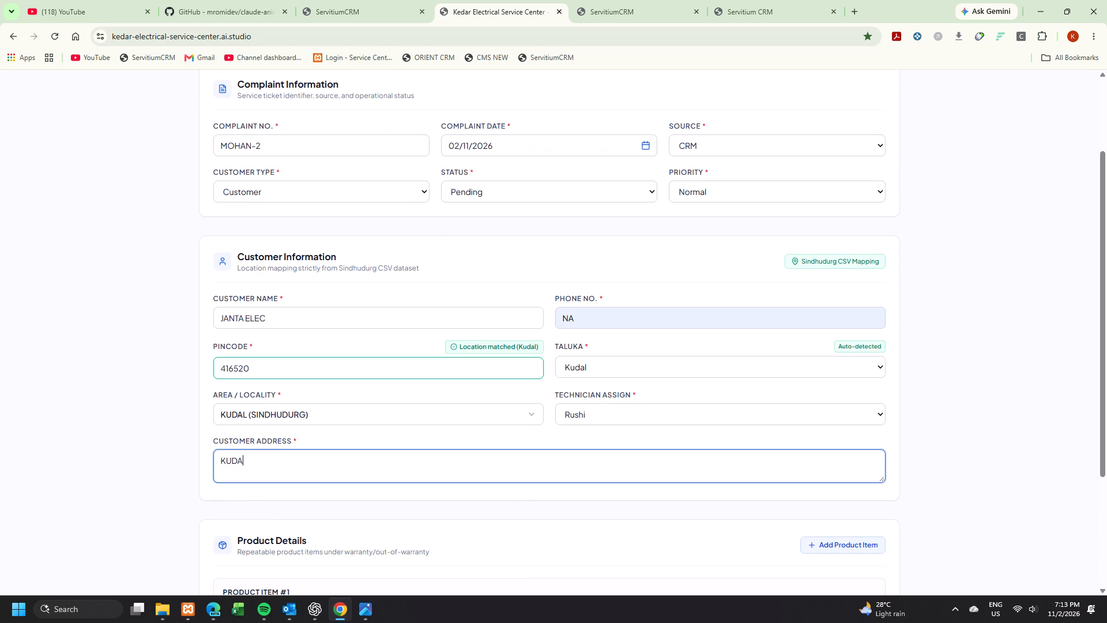
key(l)
Fill in product item #1 with brand Crompton, model QUBE+1 CF and issue remark NA.
scroll(558, 458, down, 1)
scroll(358, 462, down, 4)
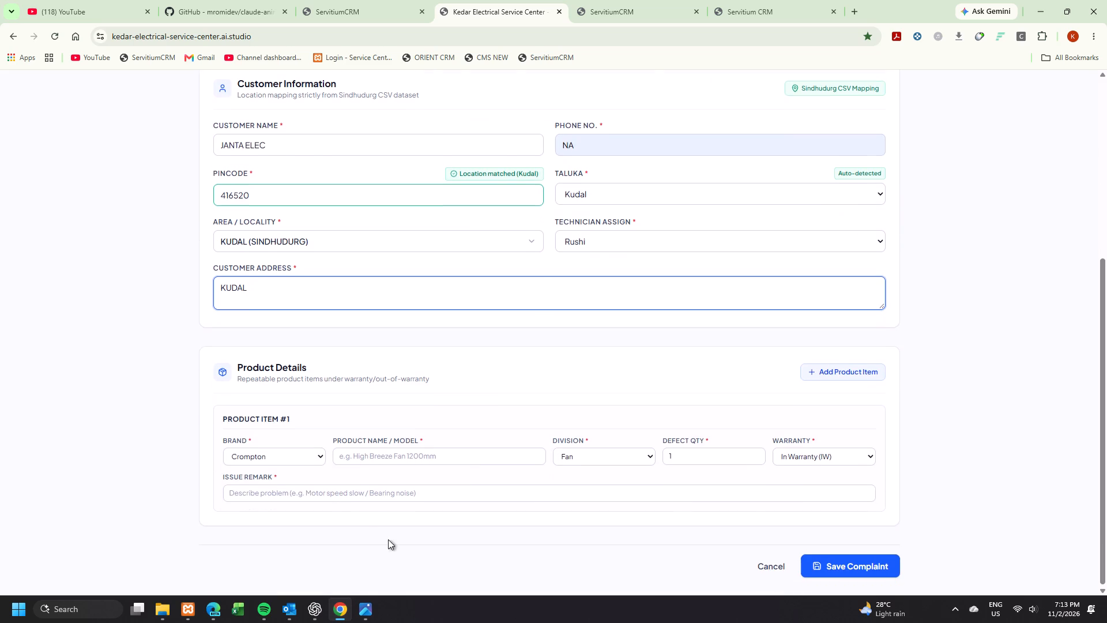
click(262, 462)
click(278, 472)
click(387, 457)
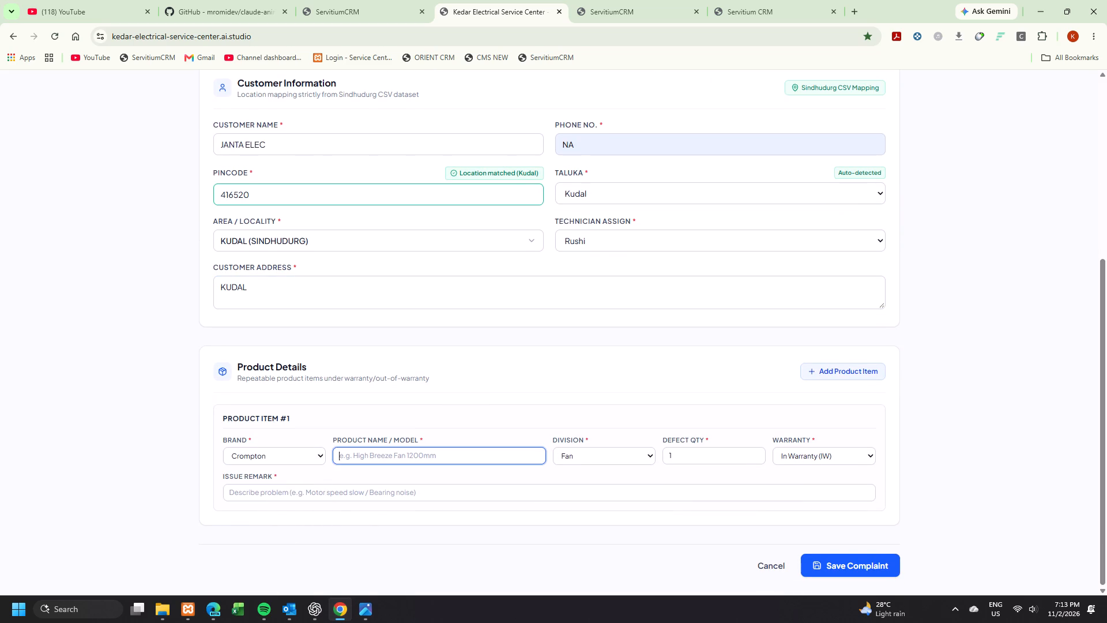
text(QUBE)
text(+1 CF)
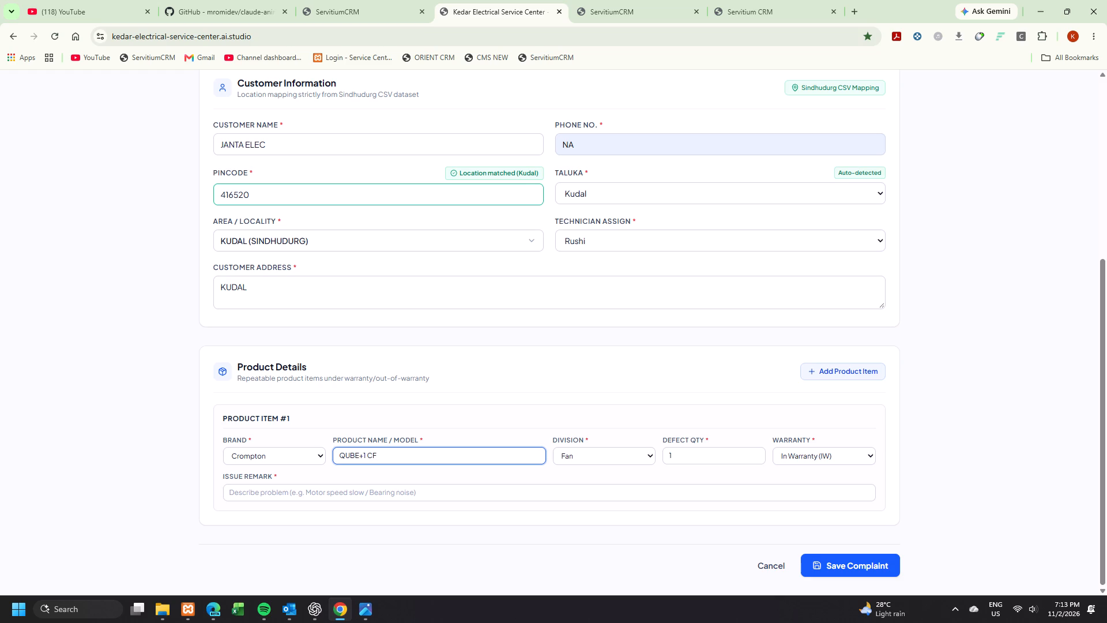
click(356, 495)
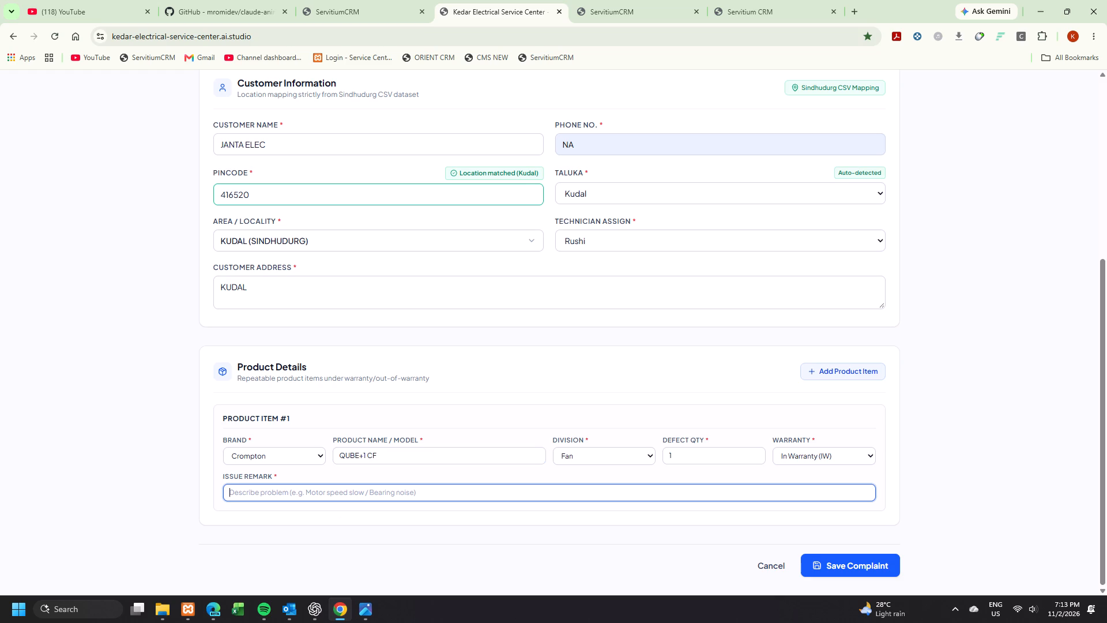
text(NA)
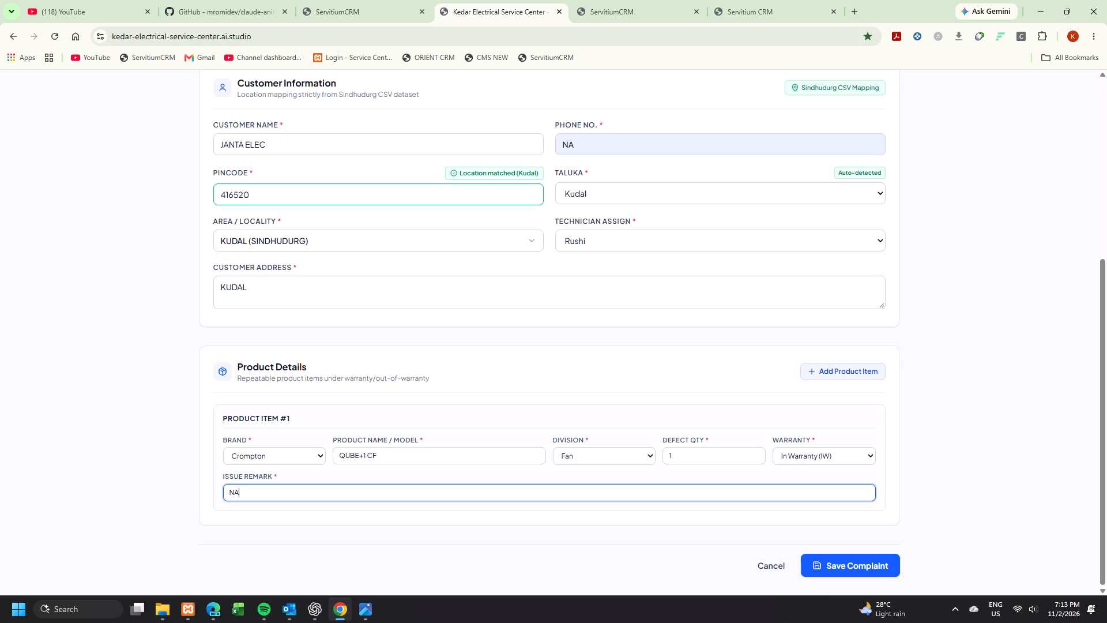
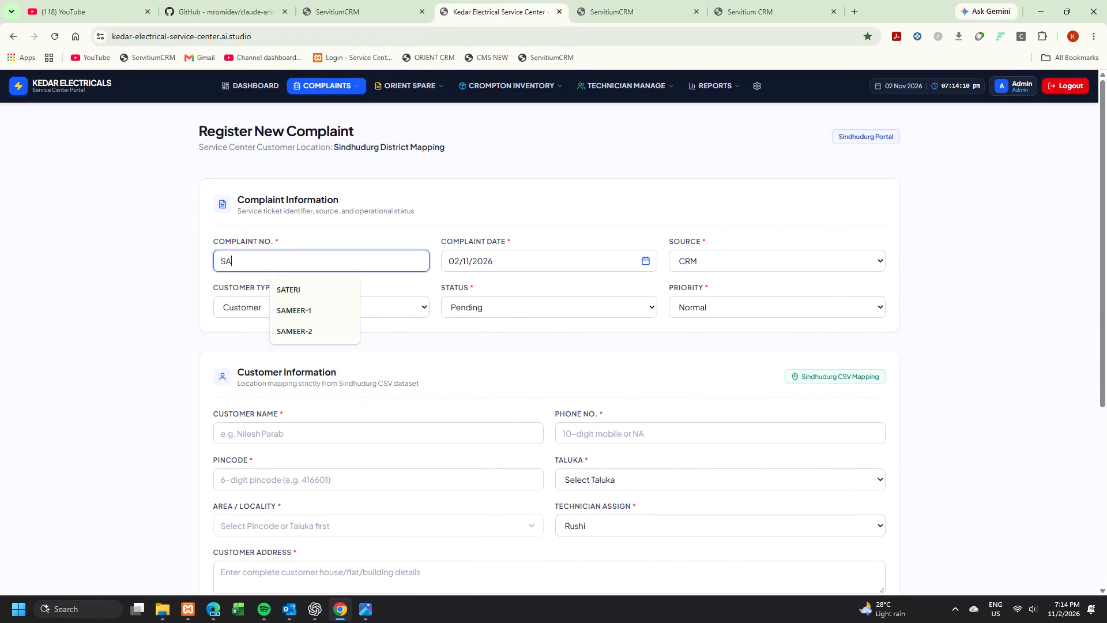
text(MEET)
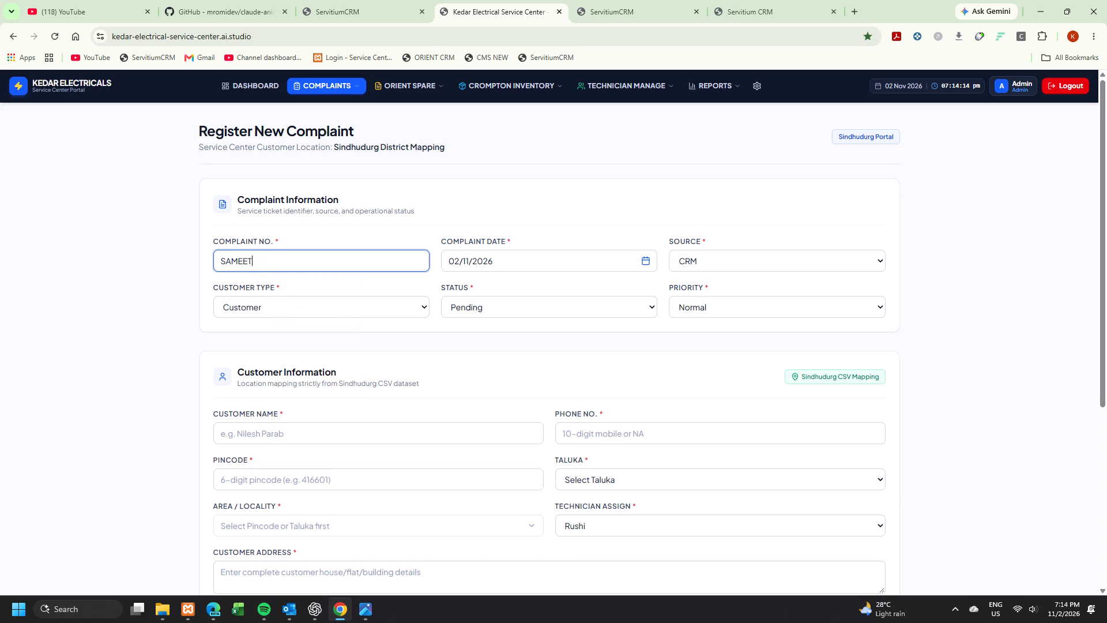
key(BackSpace)
key(r)
text(-3)
Fill in the customer name as SHREE GANES STORES in the customer information.
click(277, 433)
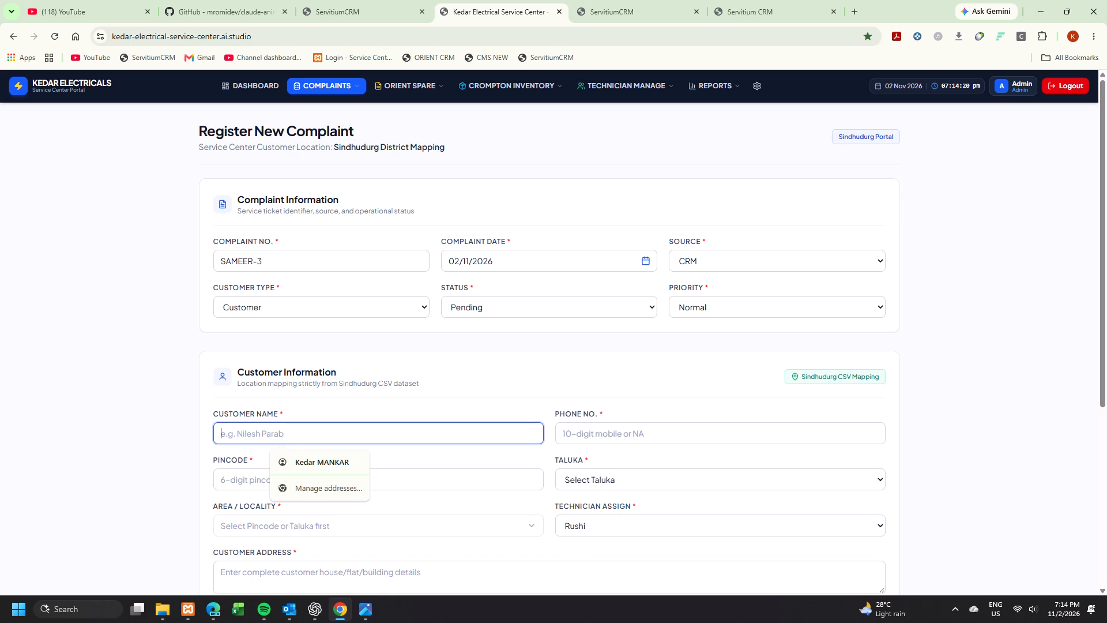
text(SHREE GANES STORES)
key(space)
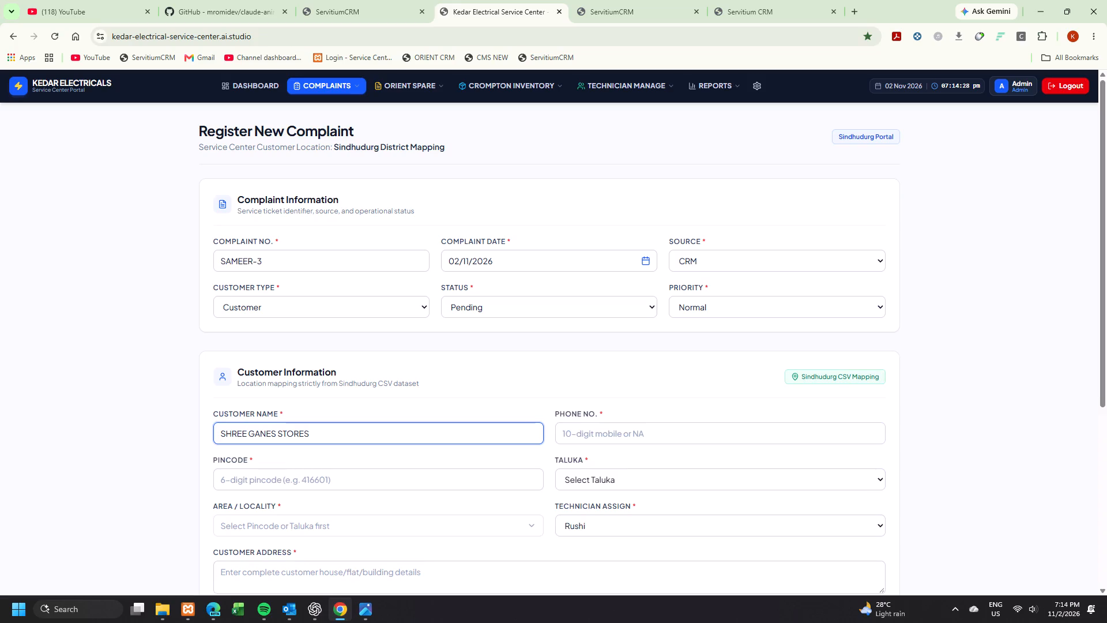
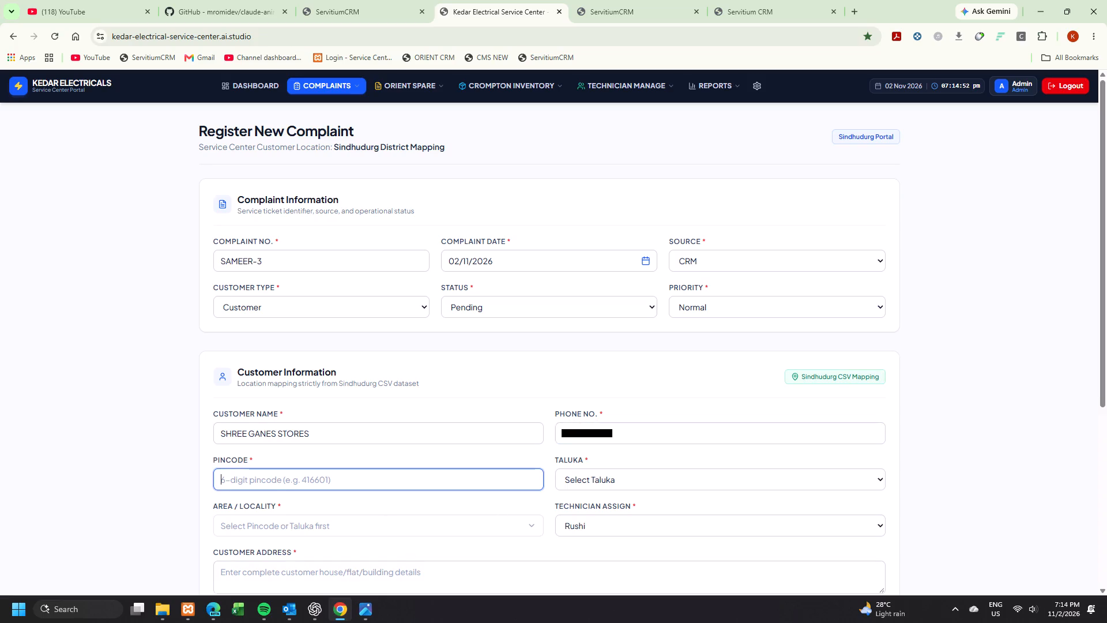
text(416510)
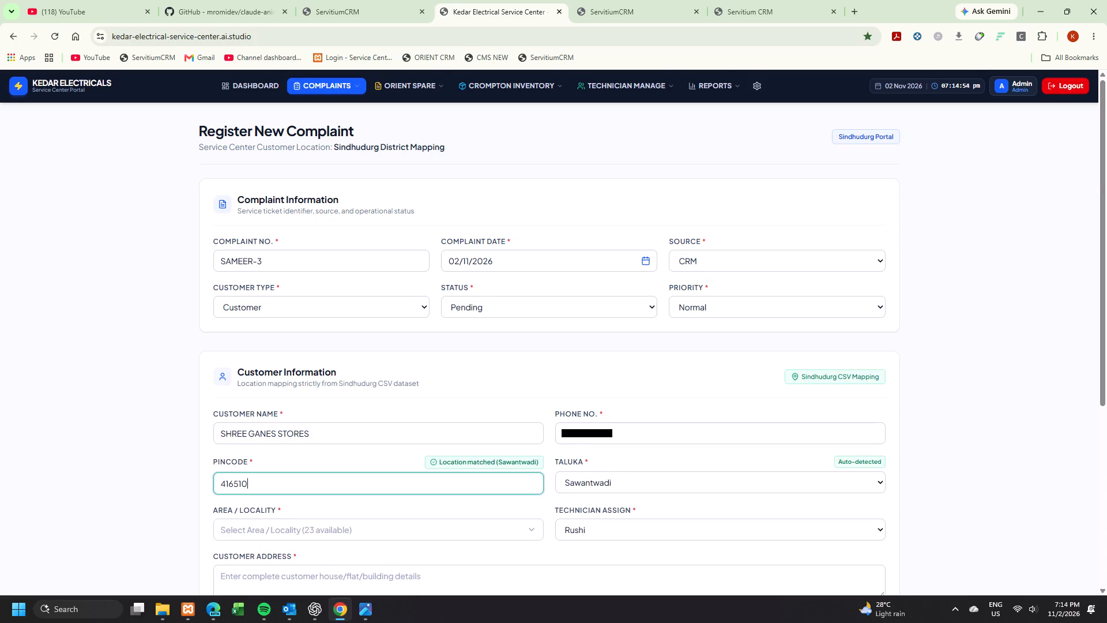
scroll(448, 461, up, 1)
scroll(448, 461, down, 3)
click(292, 352)
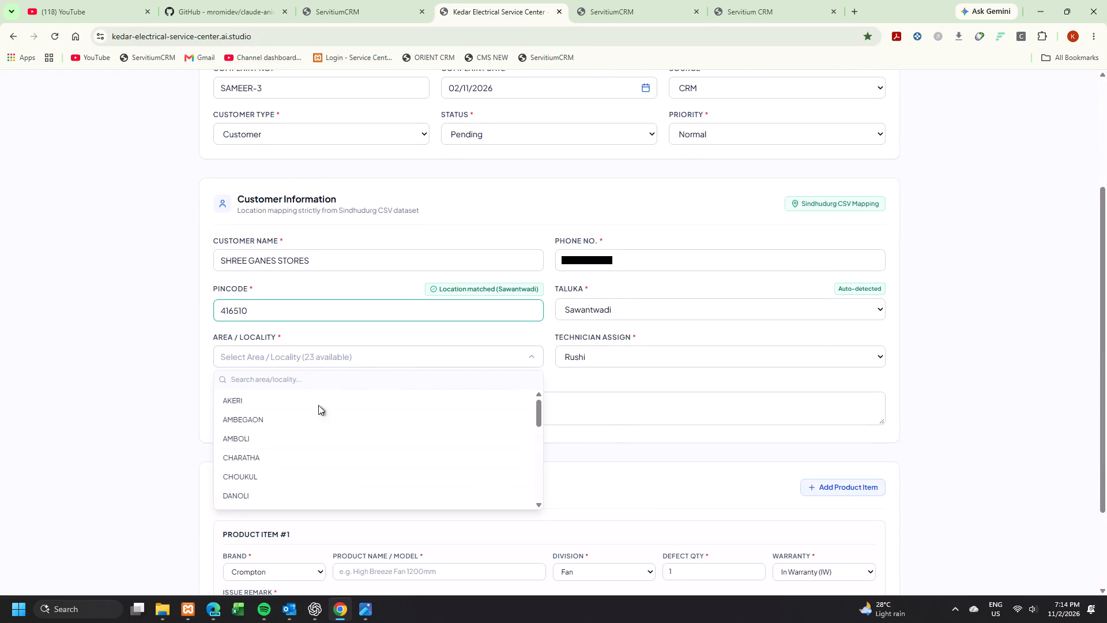
scroll(322, 437, down, 2)
scroll(326, 441, up, 1)
scroll(326, 441, down, 6)
scroll(326, 441, up, 1)
scroll(326, 441, down, 3)
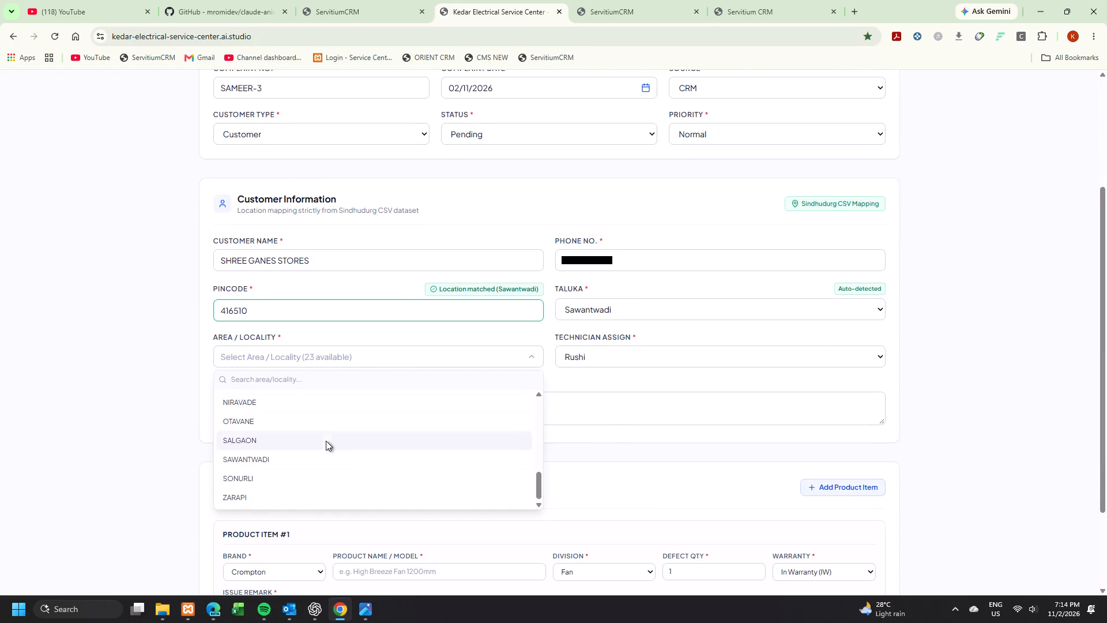
text(MA)
key(l)
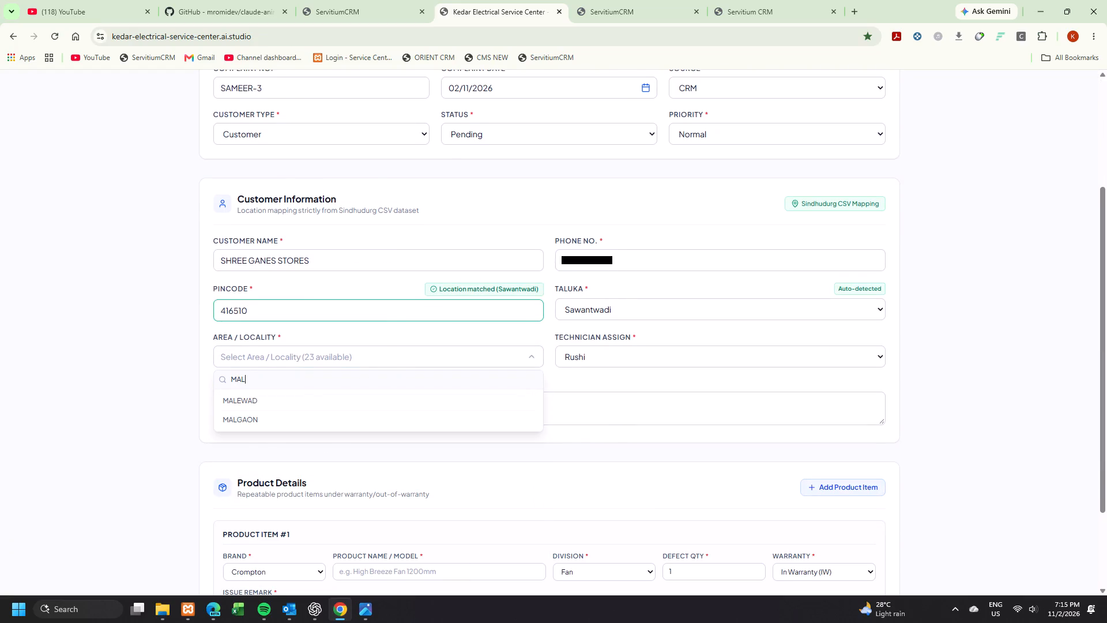
click(267, 415)
Enter NA as the customer address and assign the complaint to technician Sanket.
click(440, 428)
click(455, 408)
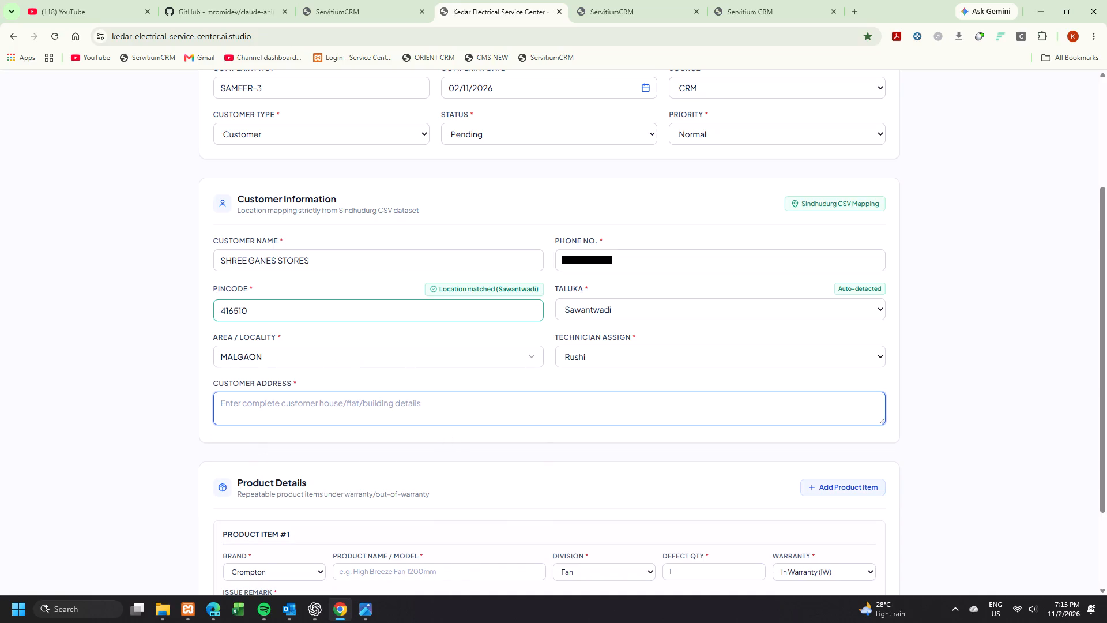
text(NA)
scroll(555, 416, down, 3)
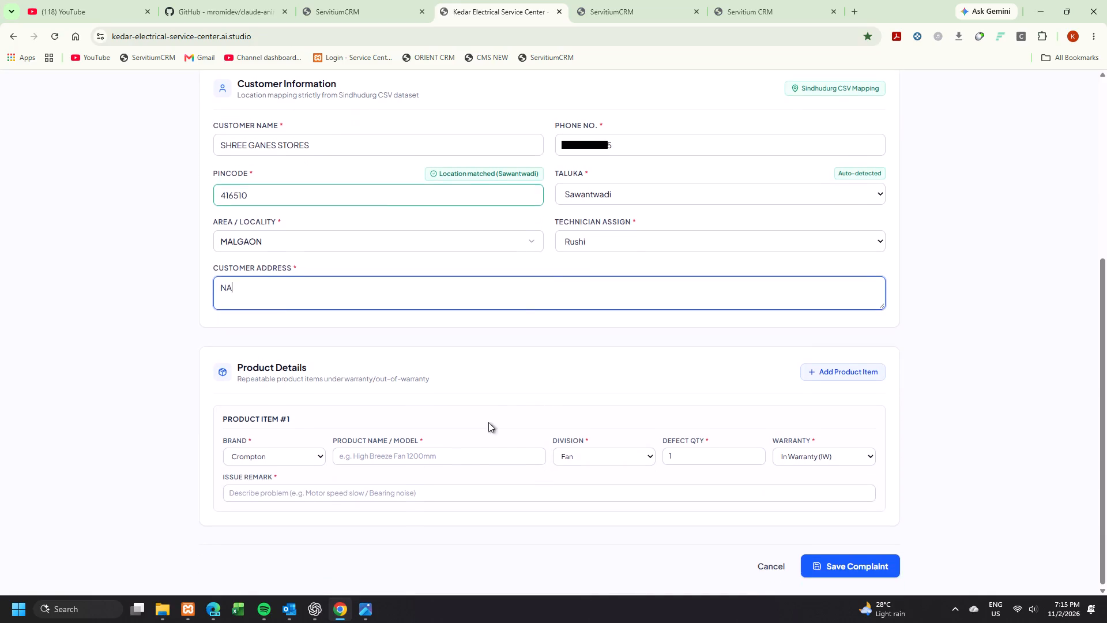
scroll(413, 451, down, 3)
click(604, 235)
click(612, 275)
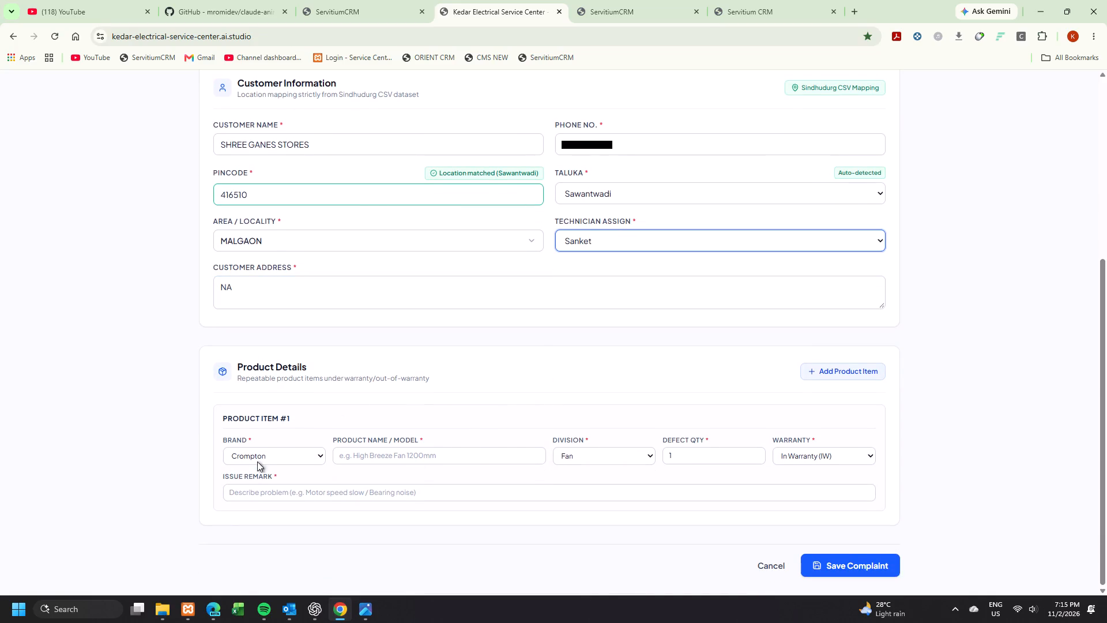
Fill in product item #1 with CALL KARA as the product name and NA as the issue remark.
click(257, 461)
click(412, 458)
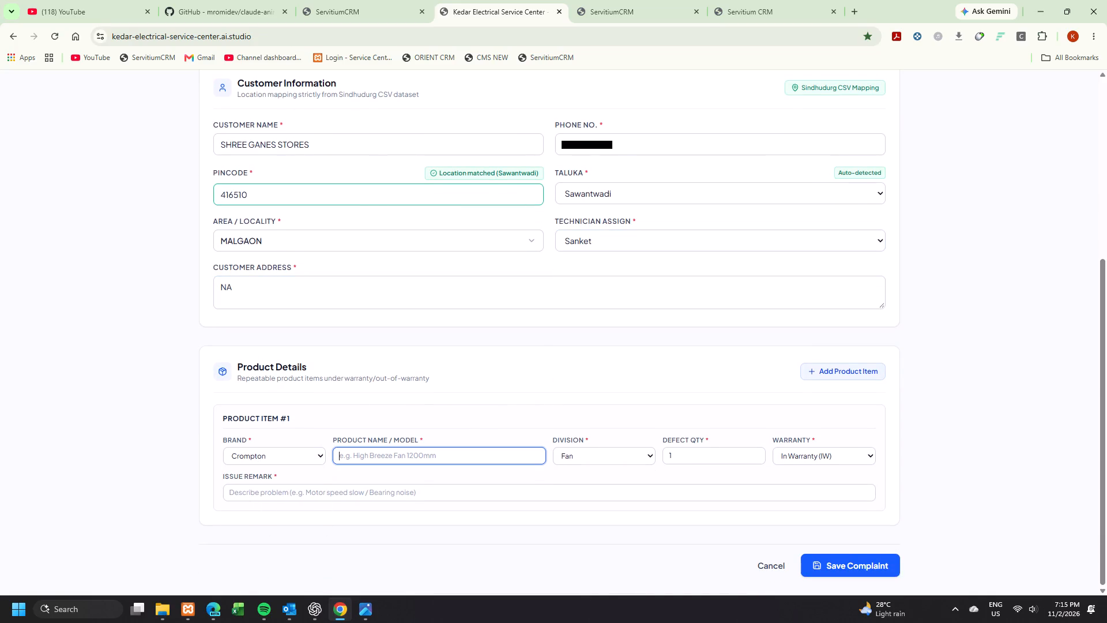
text(CALL KARA)
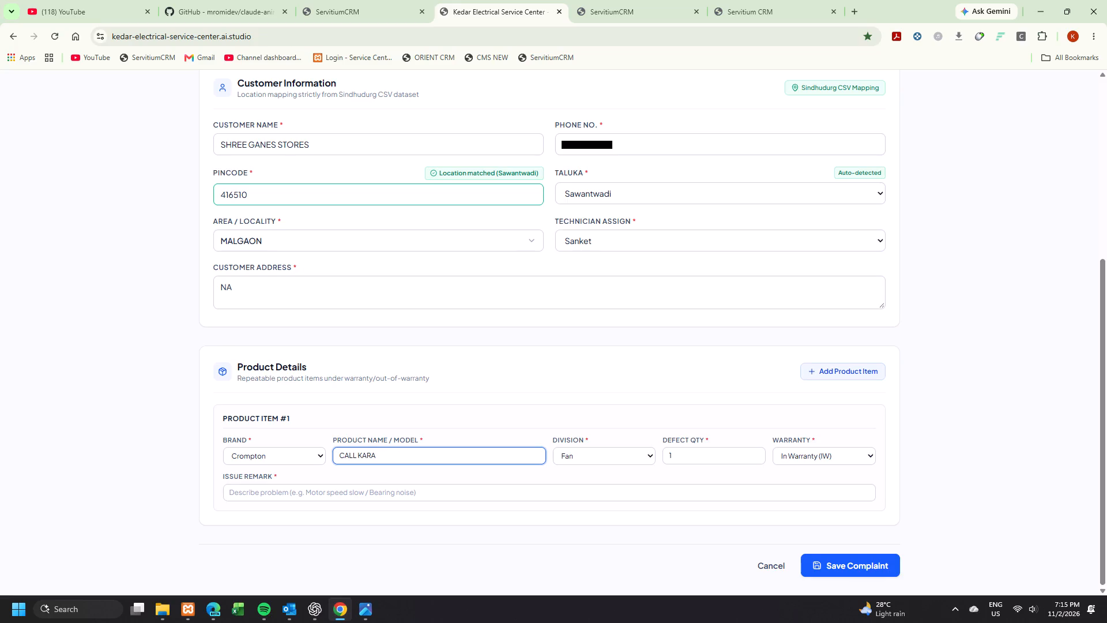
click(329, 496)
key(n)
key(a)
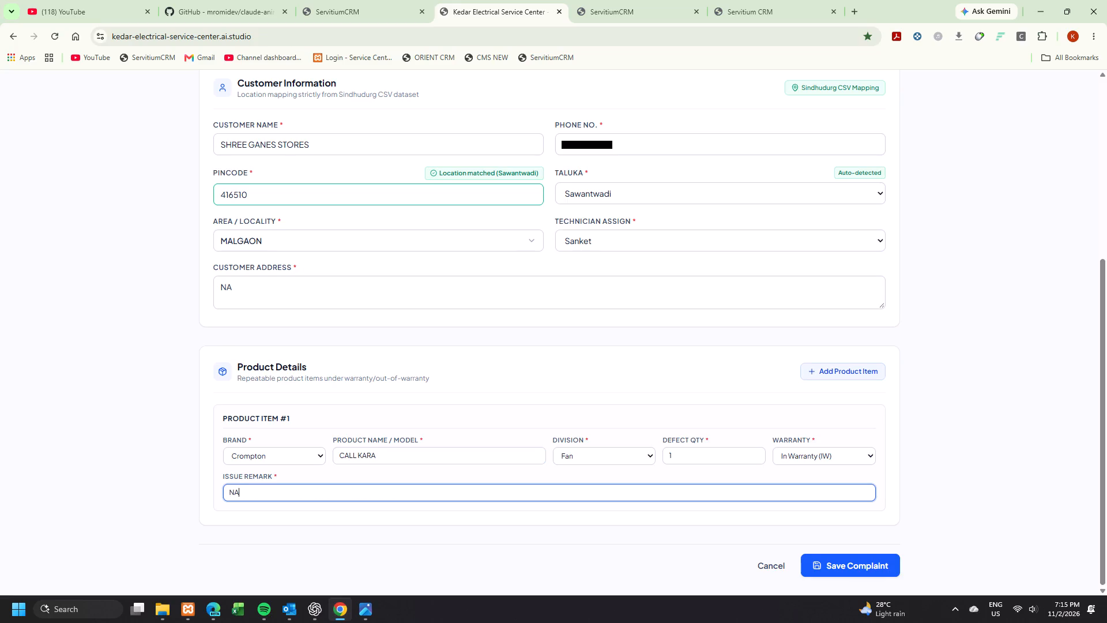
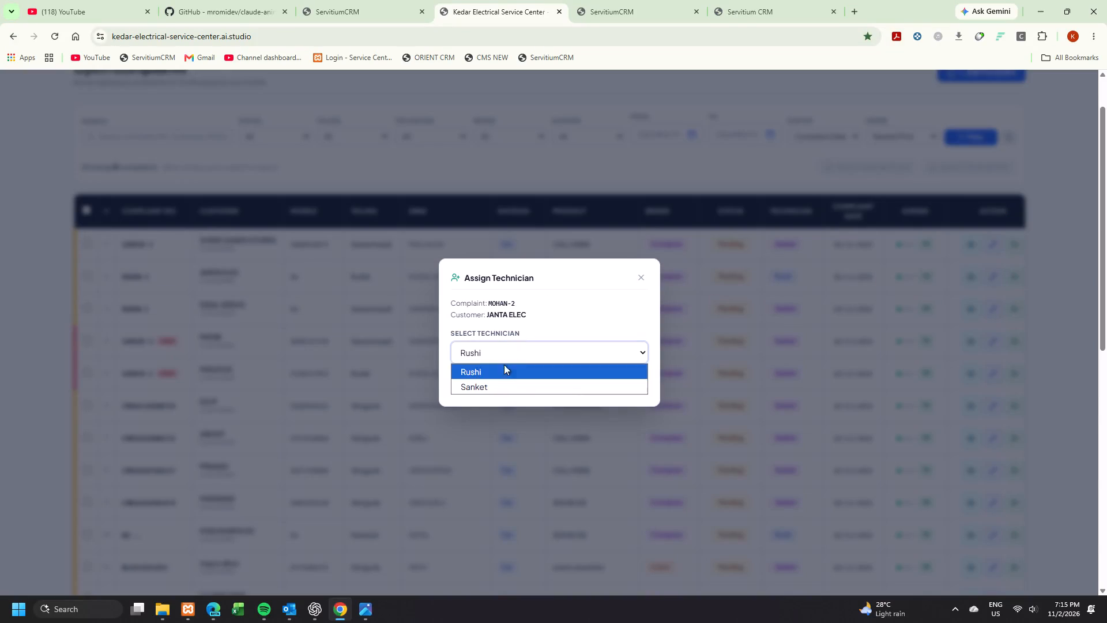
Assign technician Sanket to complaint MOHAN-2 for JANTA ELEC.
click(500, 381)
click(609, 390)
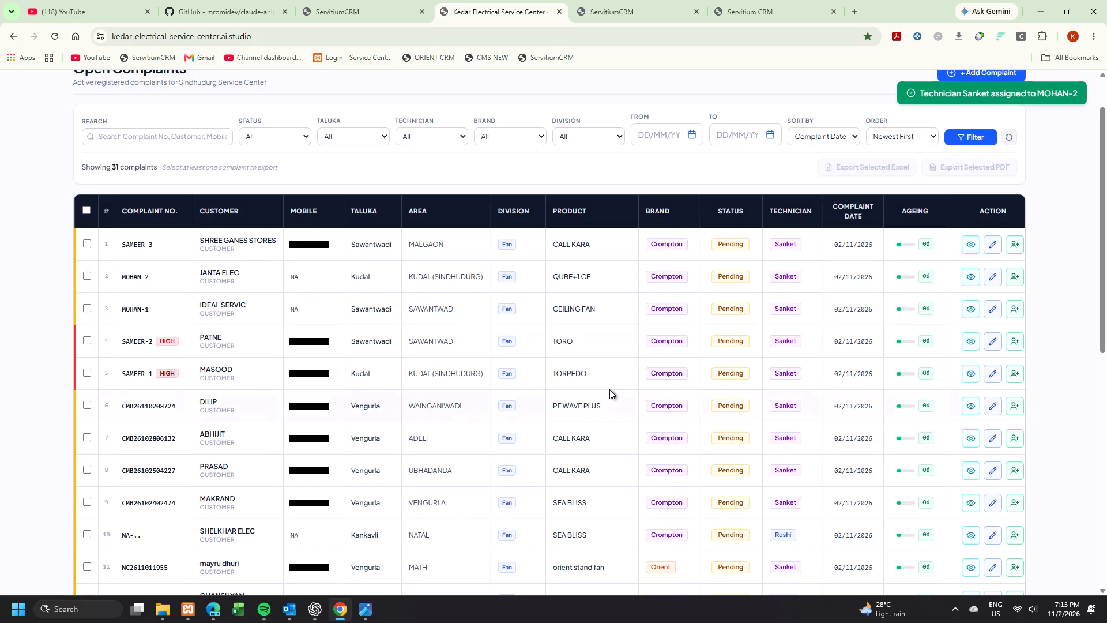
Start registering a new complaint with MOHAN-2 as its complaint number.
scroll(609, 389, up, 2)
scroll(609, 389, down, 1)
scroll(609, 389, up, 1)
scroll(609, 389, down, 1)
scroll(609, 389, up, 1)
scroll(609, 389, down, 1)
scroll(609, 389, up, 3)
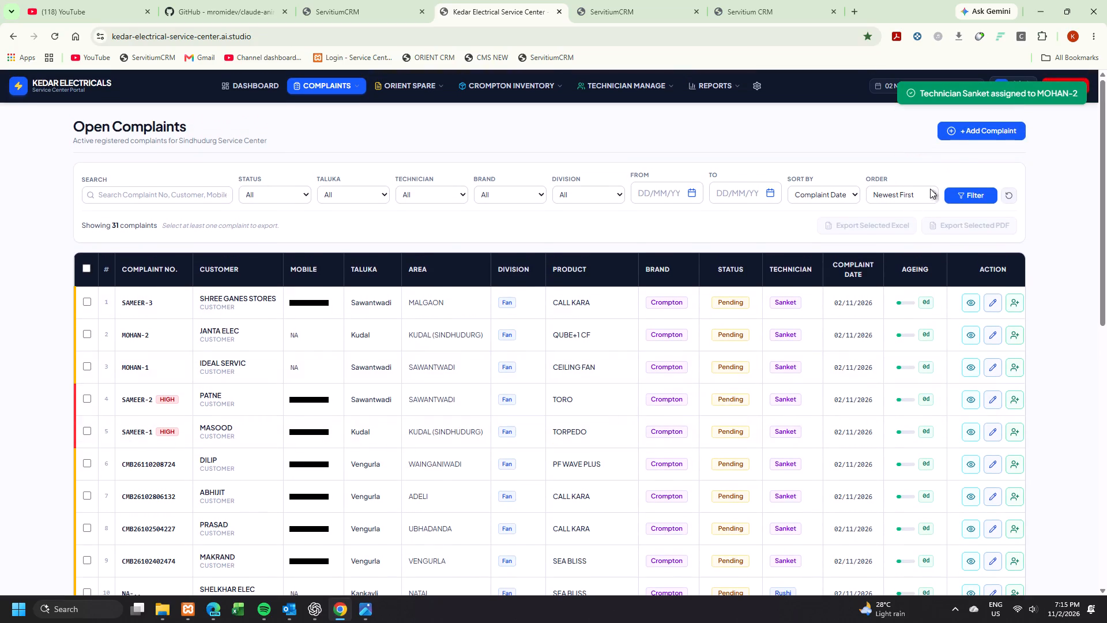
click(962, 134)
click(253, 245)
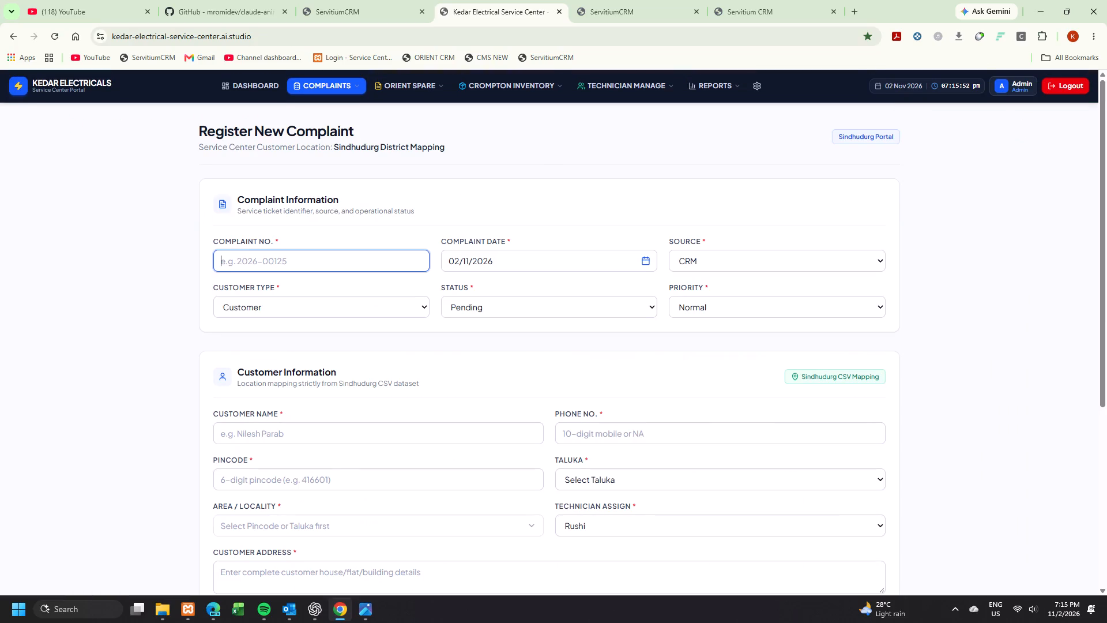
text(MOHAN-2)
Enter the customer's name and 10-digit phone number in the new complaint.
click(278, 442)
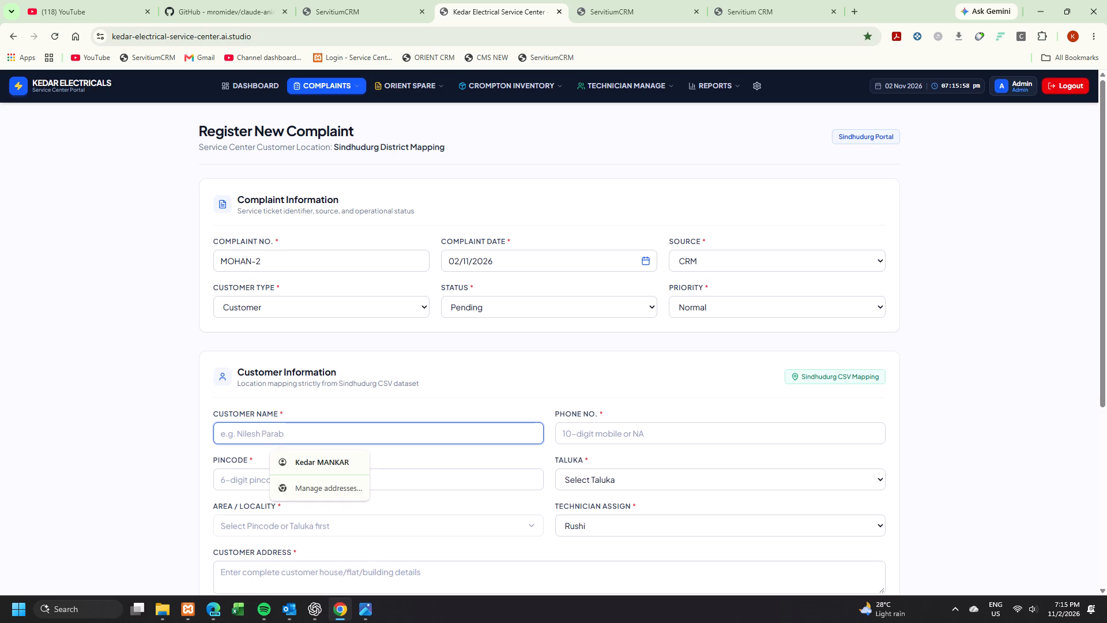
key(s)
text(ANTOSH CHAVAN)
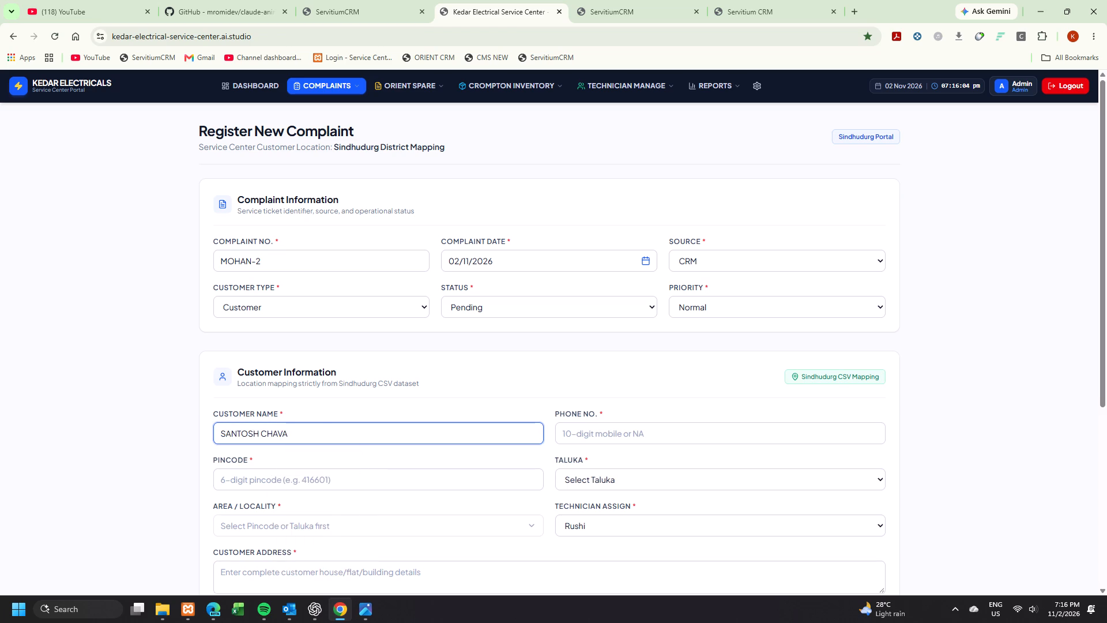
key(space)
click(579, 420)
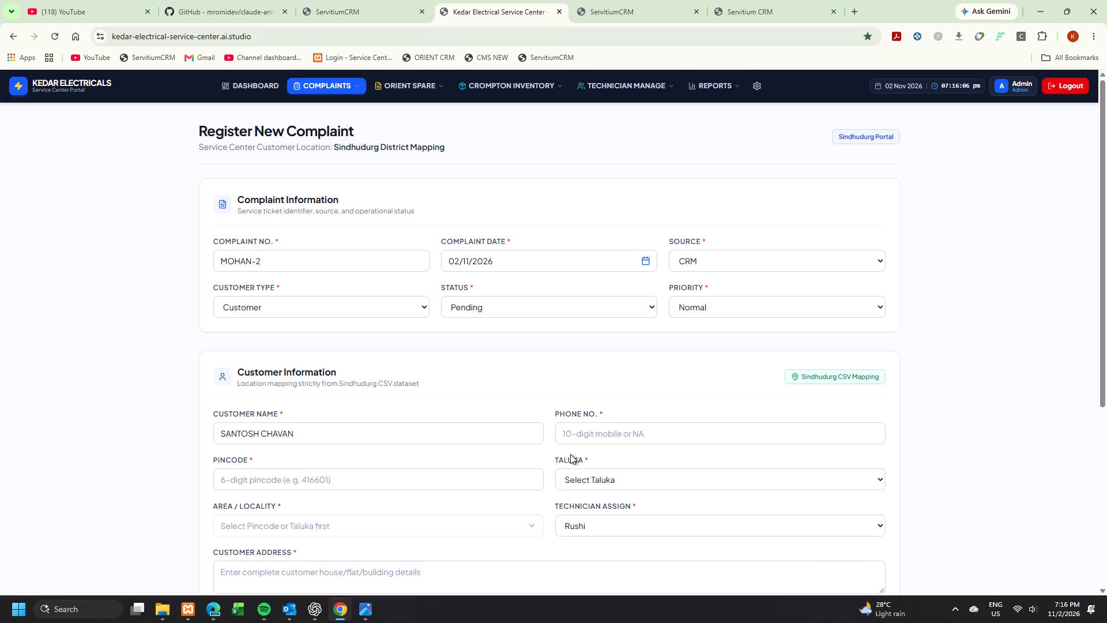
click(576, 441)
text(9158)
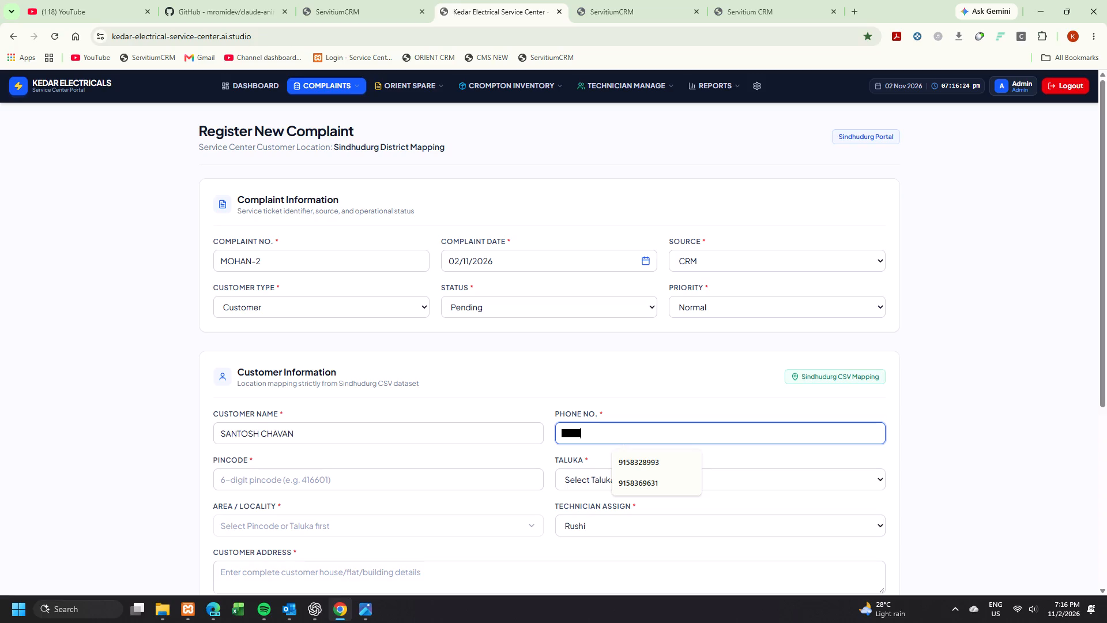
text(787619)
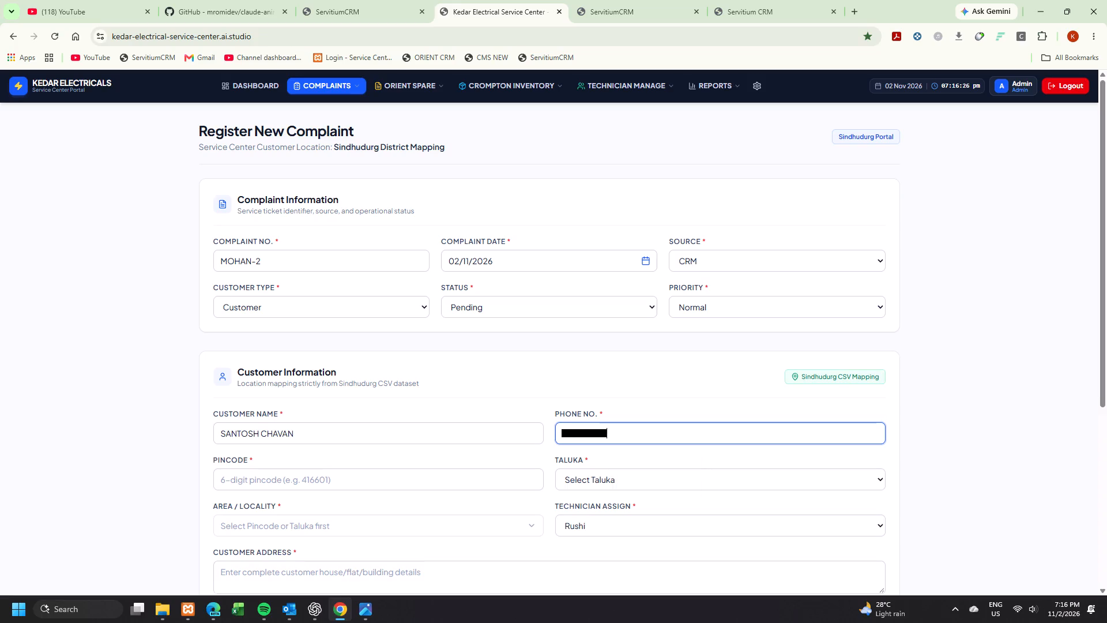
click(296, 488)
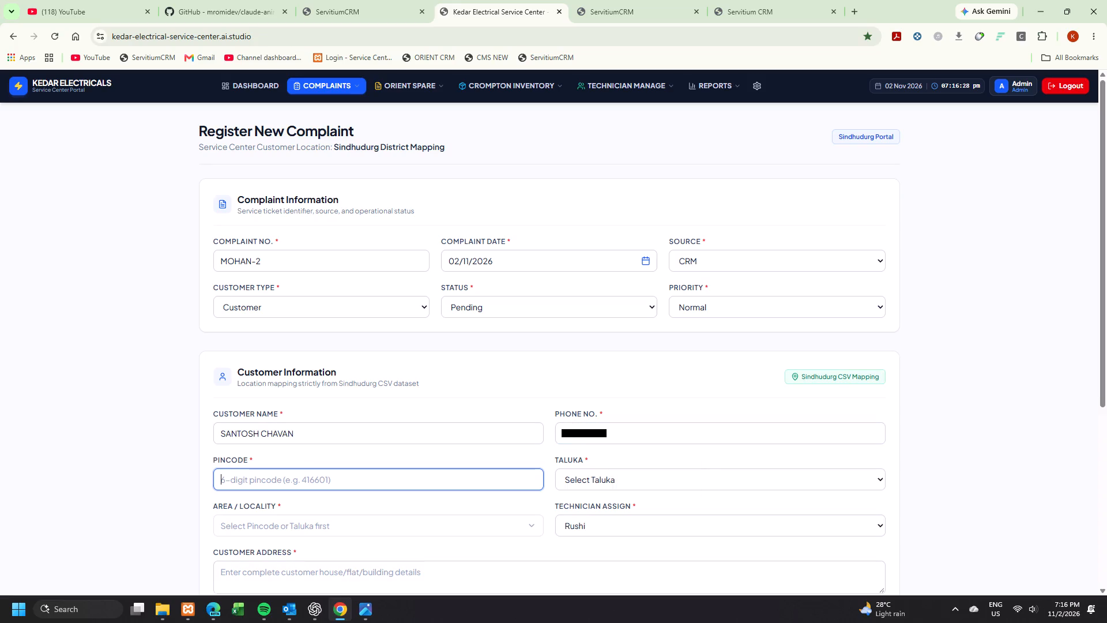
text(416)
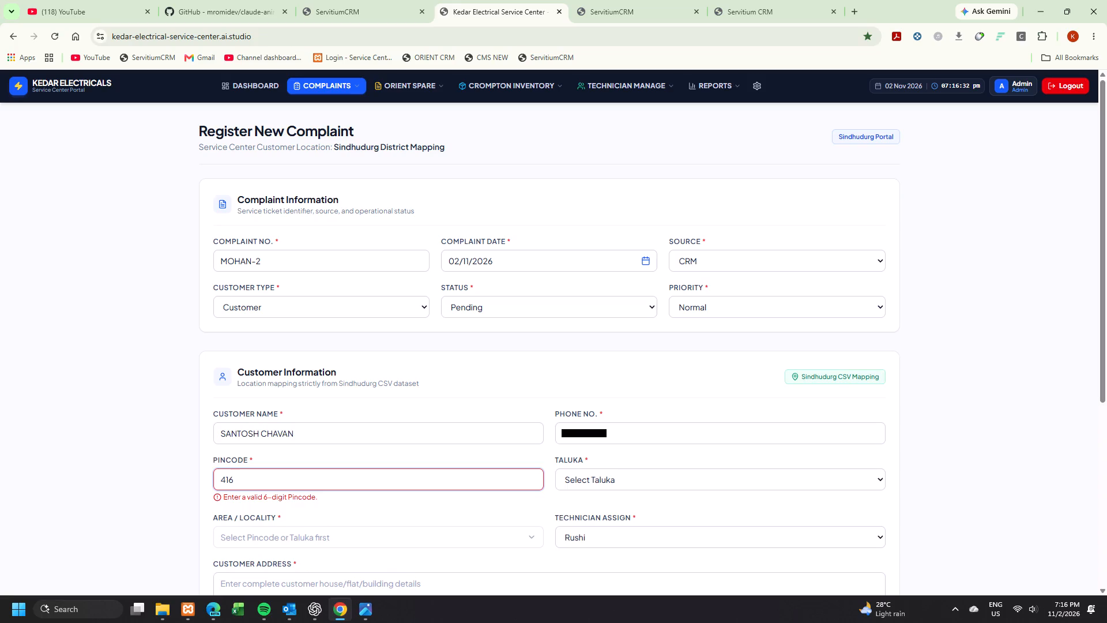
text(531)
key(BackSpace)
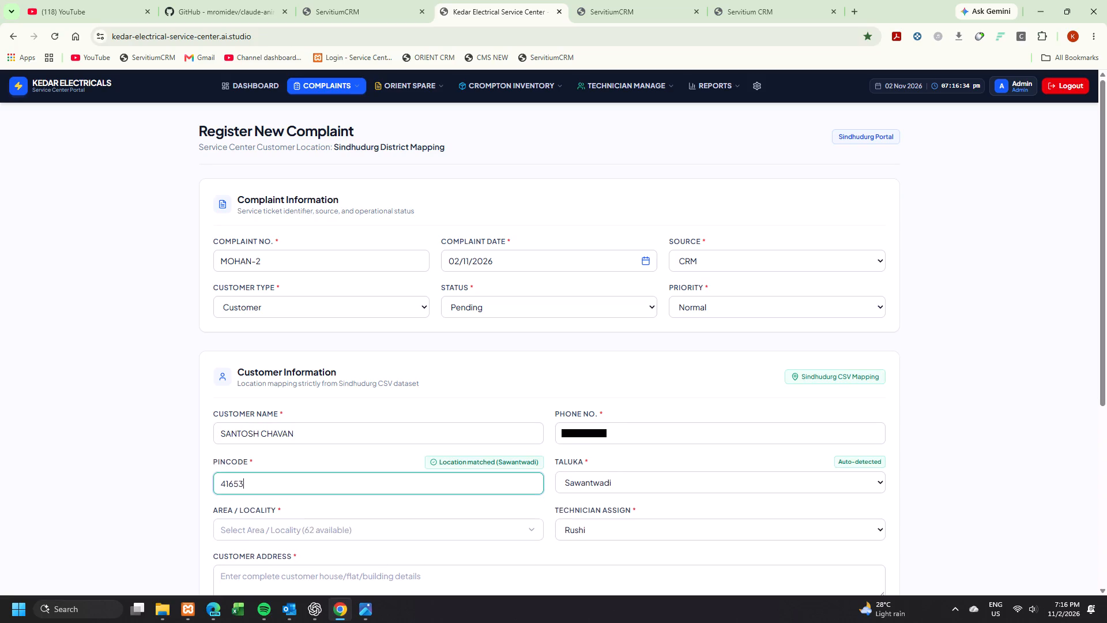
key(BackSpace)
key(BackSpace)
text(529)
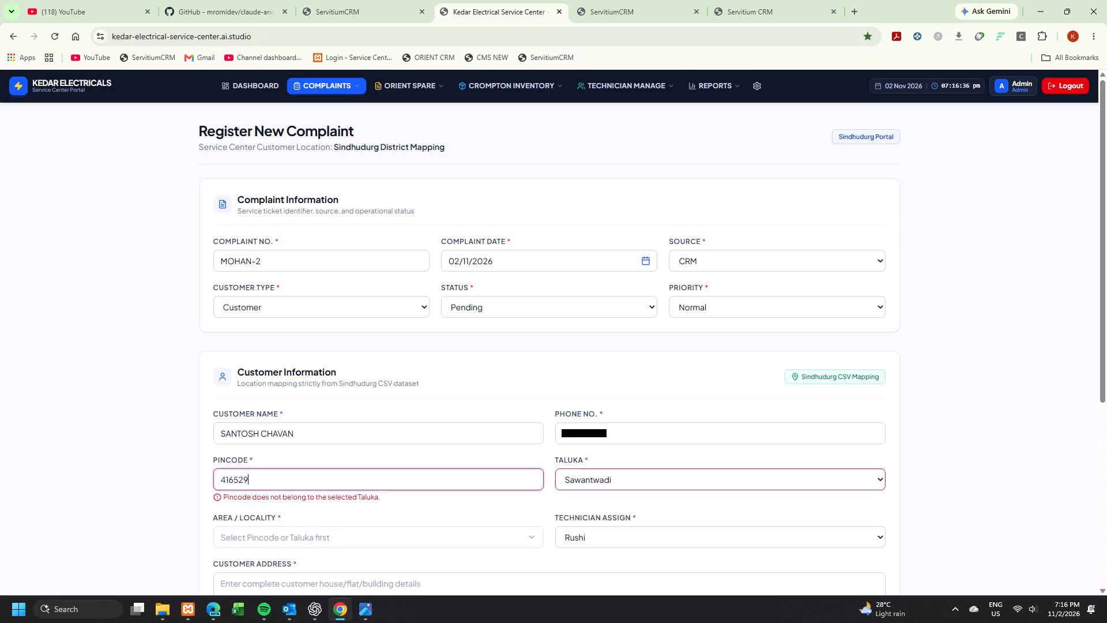
scroll(469, 473, down, 3)
click(626, 307)
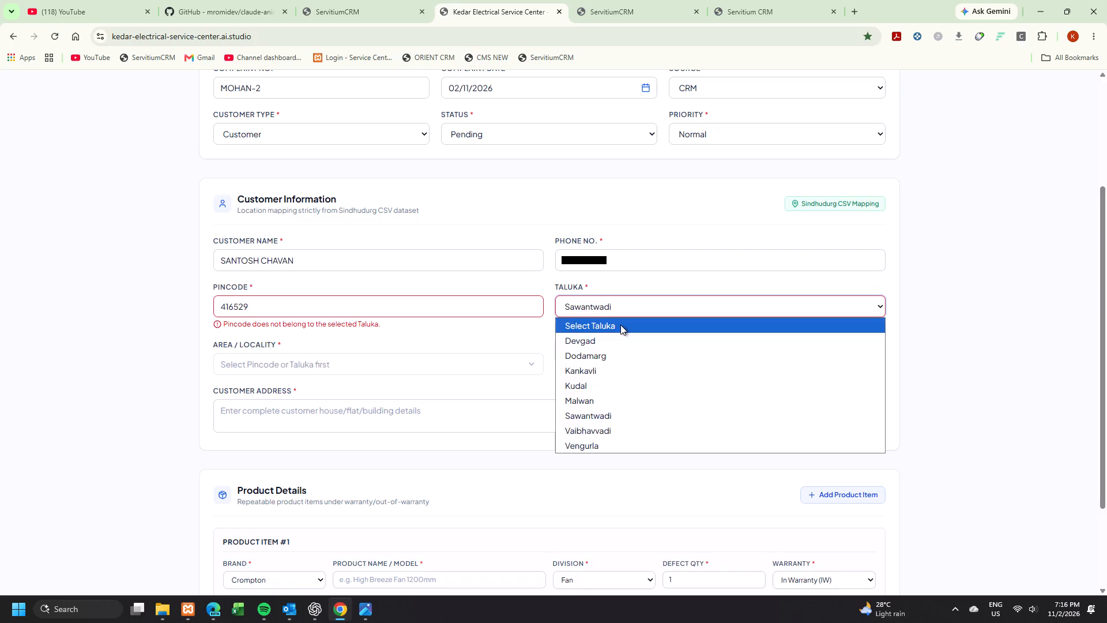
click(620, 325)
click(368, 353)
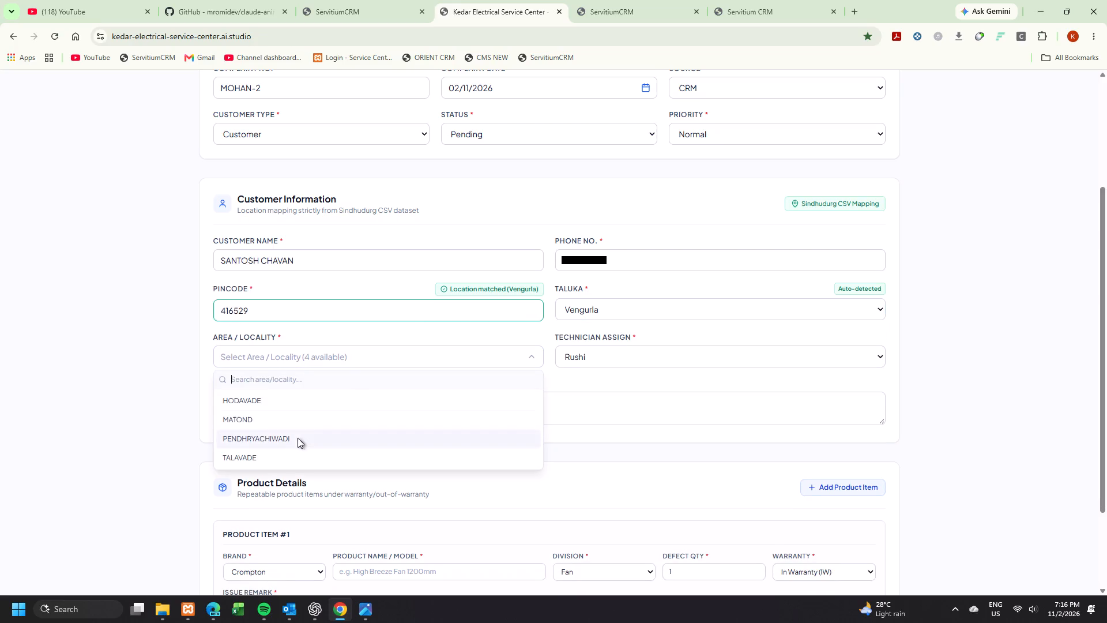
click(292, 416)
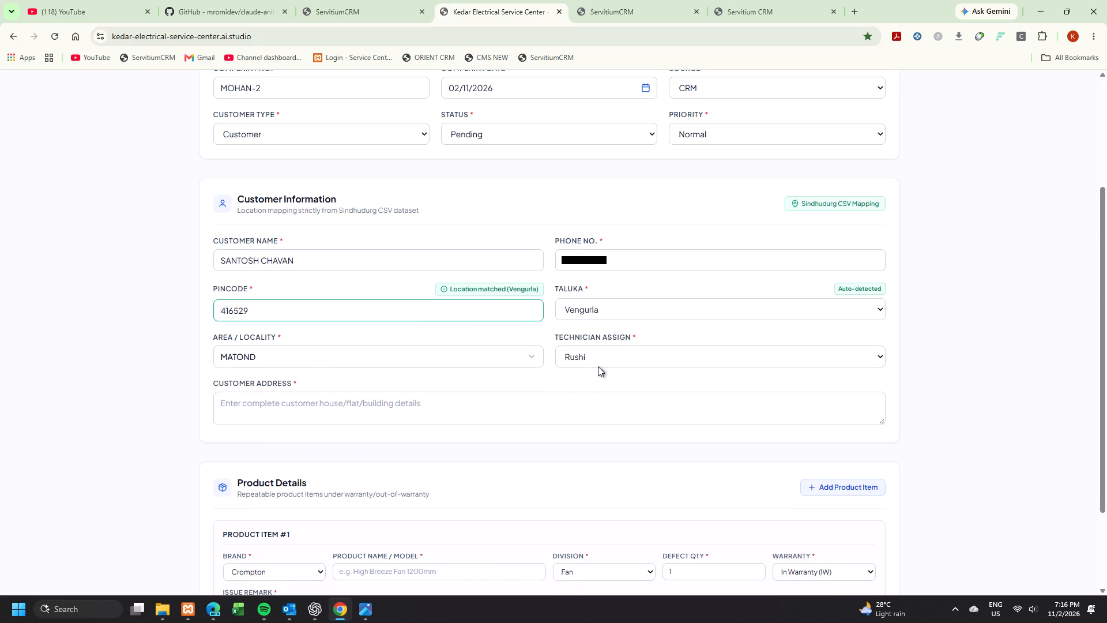
Assign the complaint to technician Sanket and enter the customer's address.
click(598, 355)
click(592, 385)
click(313, 405)
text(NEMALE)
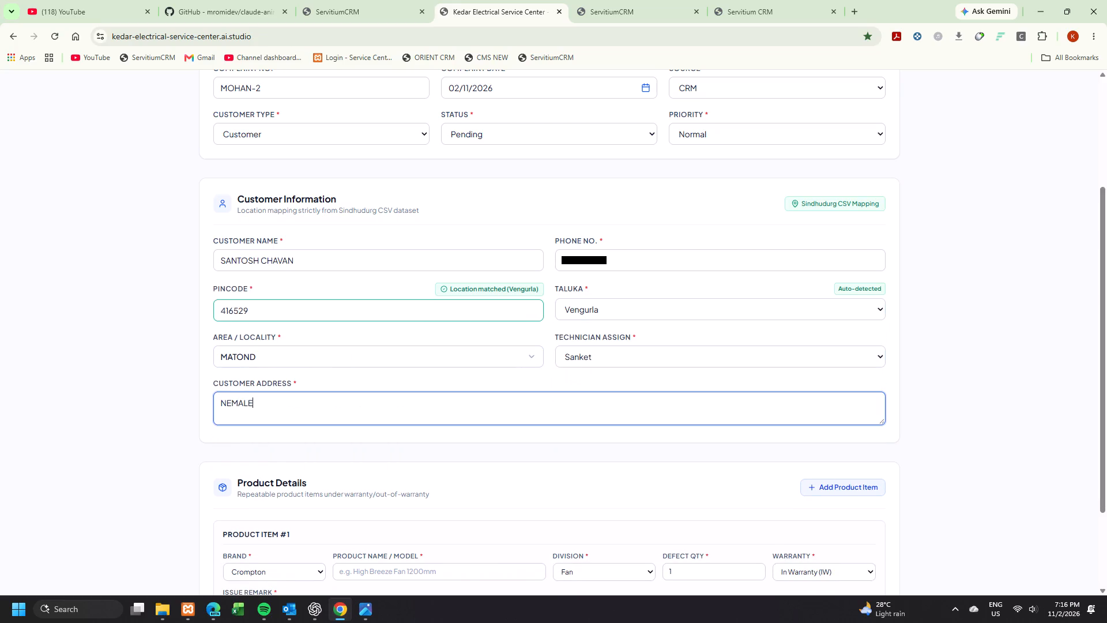
Fill in product item #1 with VERNO as the product name and NA as the issue remark, and submit the complaint.
scroll(299, 396, down, 4)
click(352, 463)
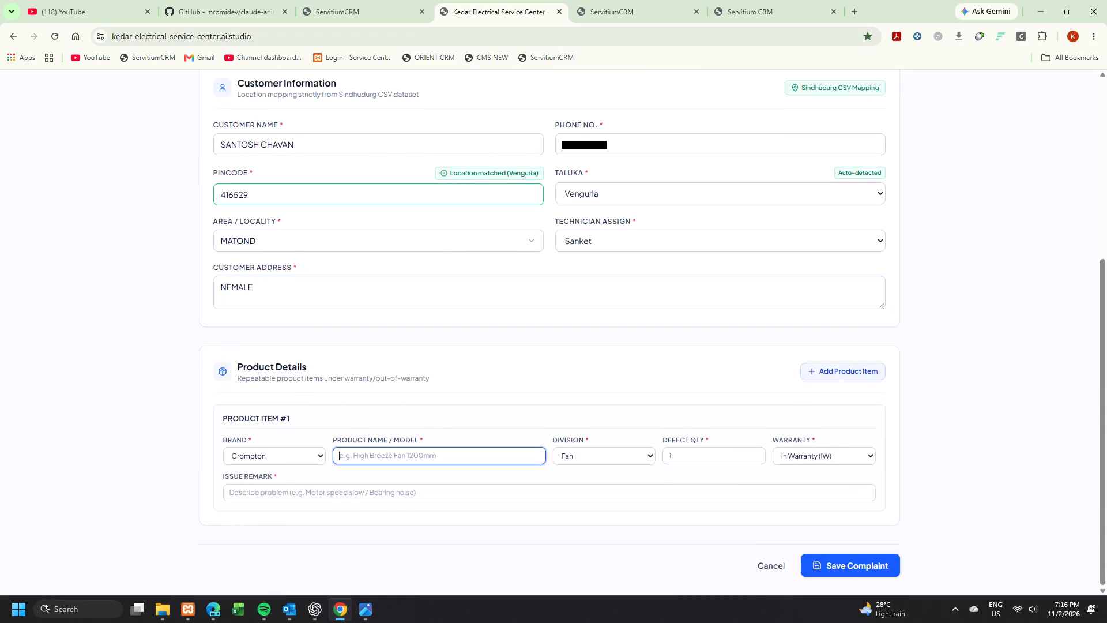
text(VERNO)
click(424, 498)
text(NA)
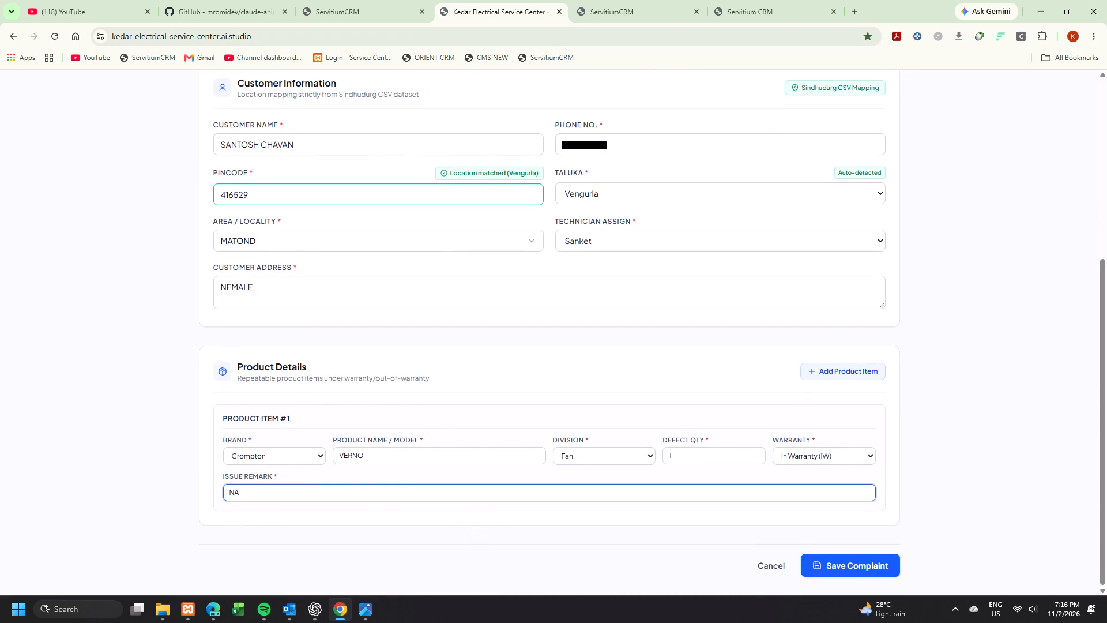
click(850, 555)
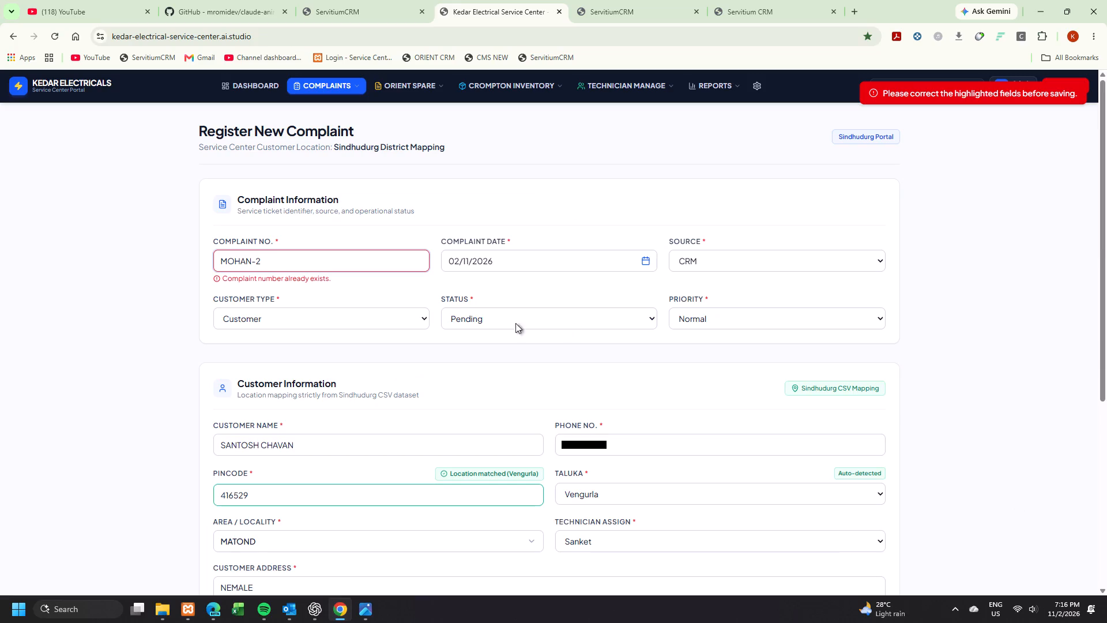
key(BackSpace)
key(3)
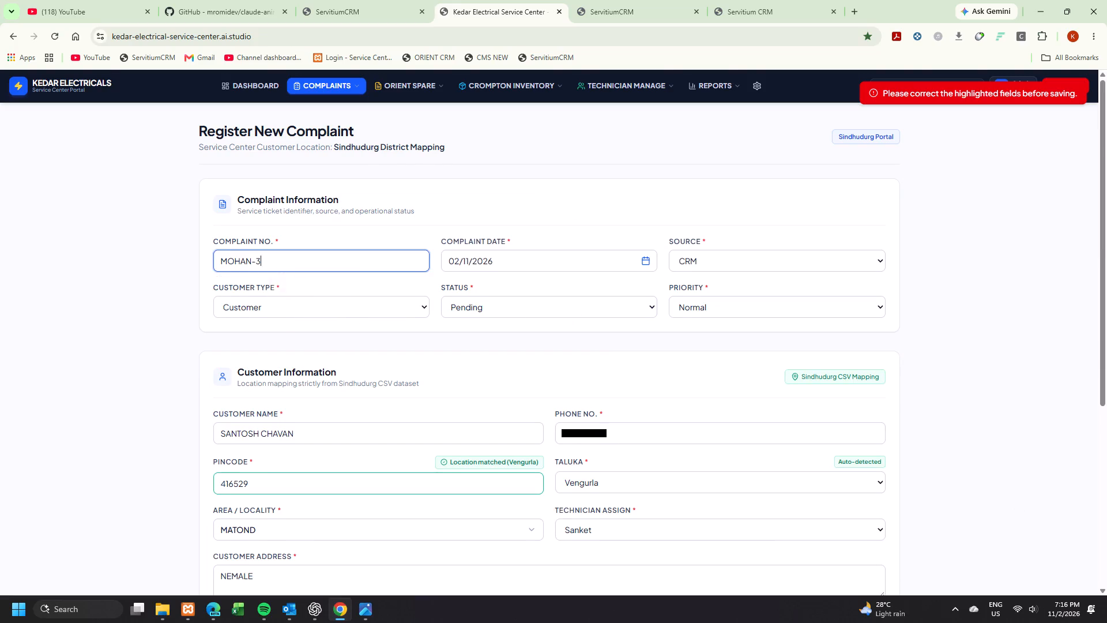
scroll(332, 270, down, 1)
scroll(336, 271, up, 1)
scroll(591, 375, down, 3)
scroll(759, 449, up, 2)
scroll(888, 545, down, 3)
scroll(824, 485, down, 1)
scroll(823, 487, up, 1)
scroll(821, 490, down, 2)
click(842, 561)
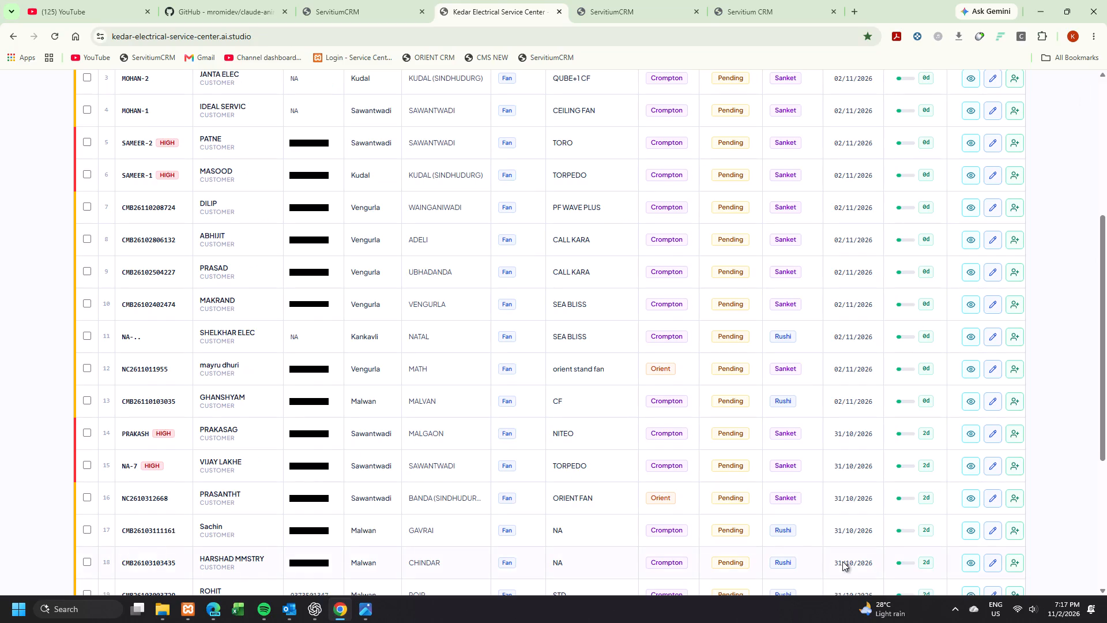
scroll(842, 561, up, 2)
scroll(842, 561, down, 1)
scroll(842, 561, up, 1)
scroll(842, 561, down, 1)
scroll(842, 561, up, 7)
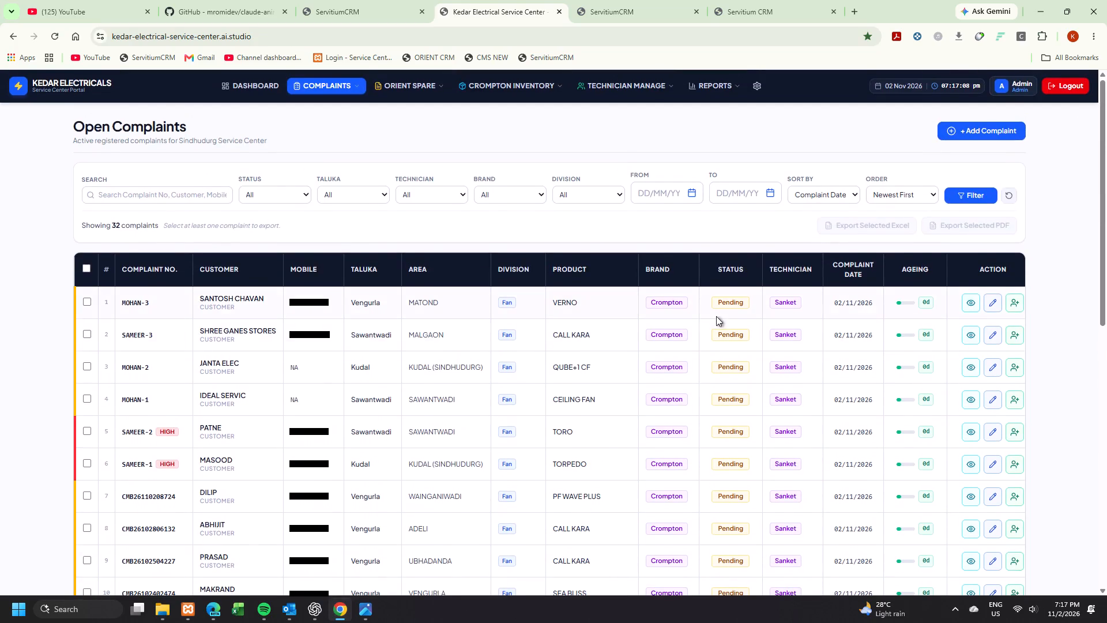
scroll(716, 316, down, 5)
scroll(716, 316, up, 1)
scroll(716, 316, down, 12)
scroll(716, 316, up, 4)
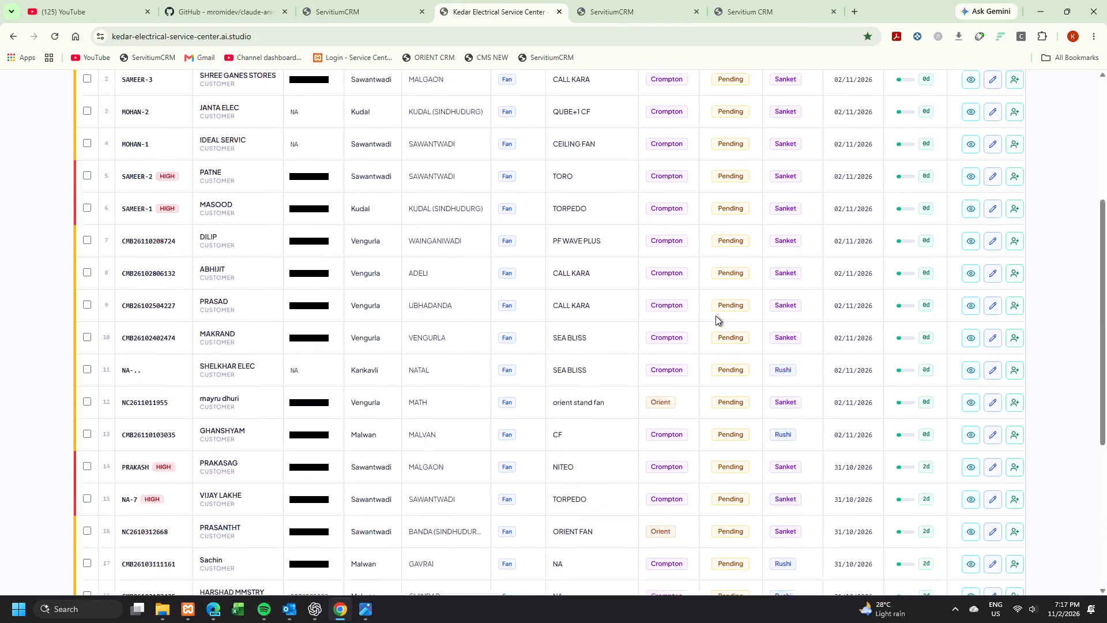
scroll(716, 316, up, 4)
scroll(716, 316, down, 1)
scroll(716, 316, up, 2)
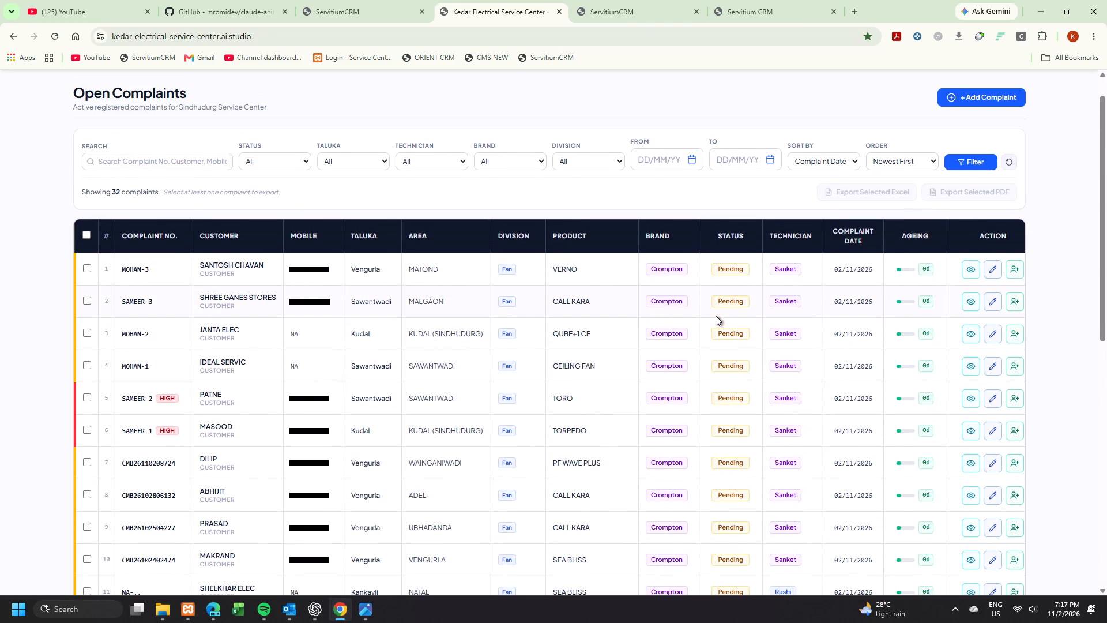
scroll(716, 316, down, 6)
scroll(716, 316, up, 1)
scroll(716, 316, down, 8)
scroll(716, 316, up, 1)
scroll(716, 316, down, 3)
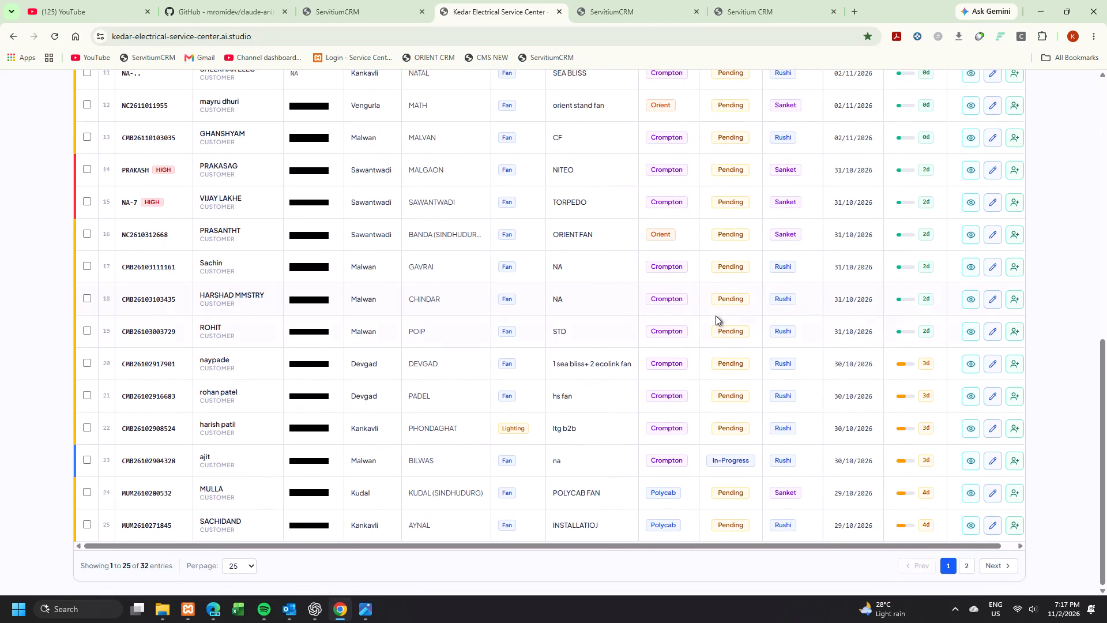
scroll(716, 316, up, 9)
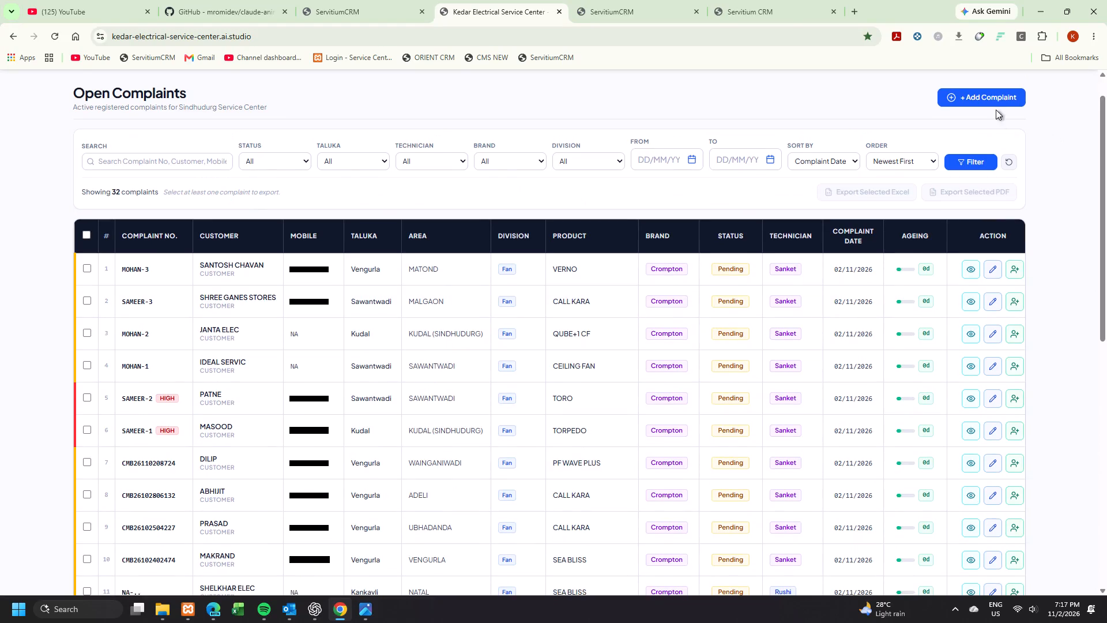
Start registering a new complaint numbered MOHAN-4 and set its priority to High.
click(992, 105)
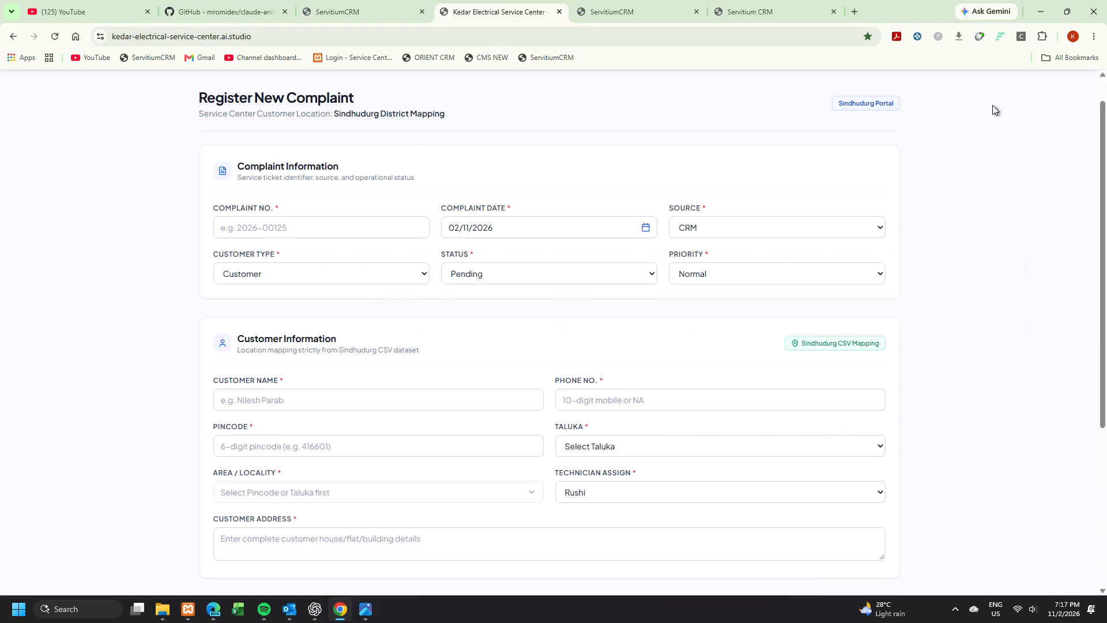
scroll(693, 307, up, 7)
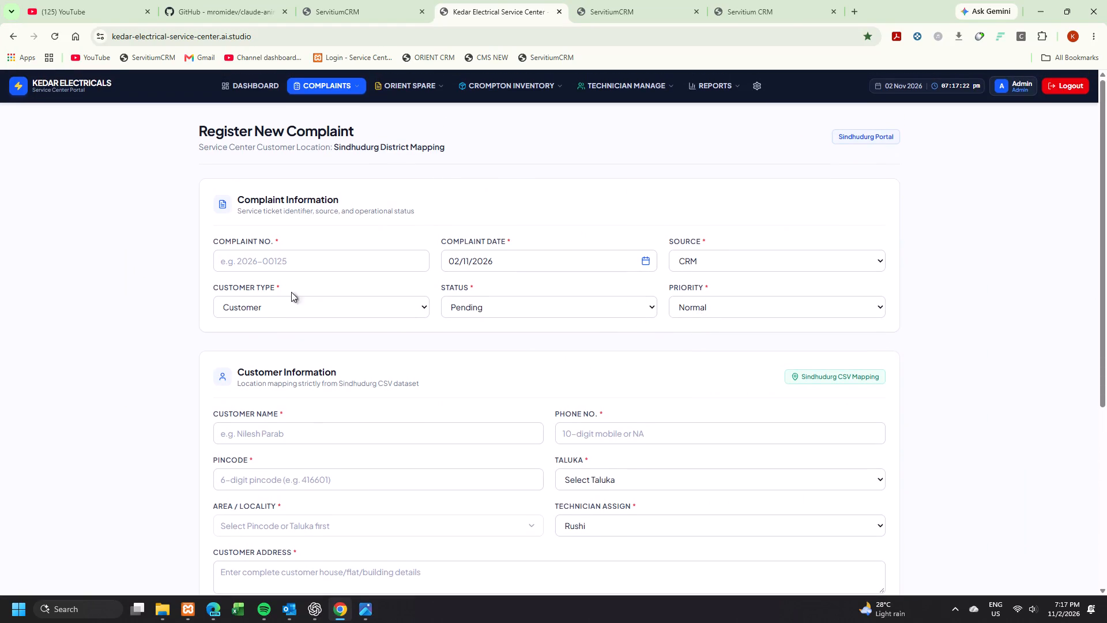
click(285, 269)
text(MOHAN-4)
click(724, 321)
click(744, 301)
click(713, 338)
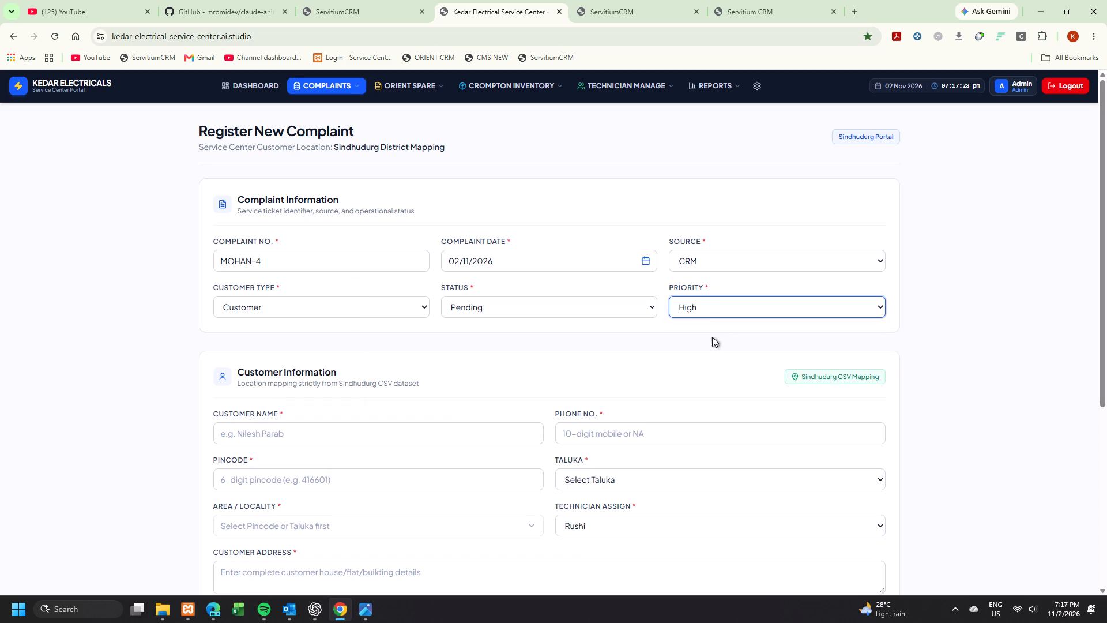
Enter PRABHU TRADING as the customer name.
click(339, 439)
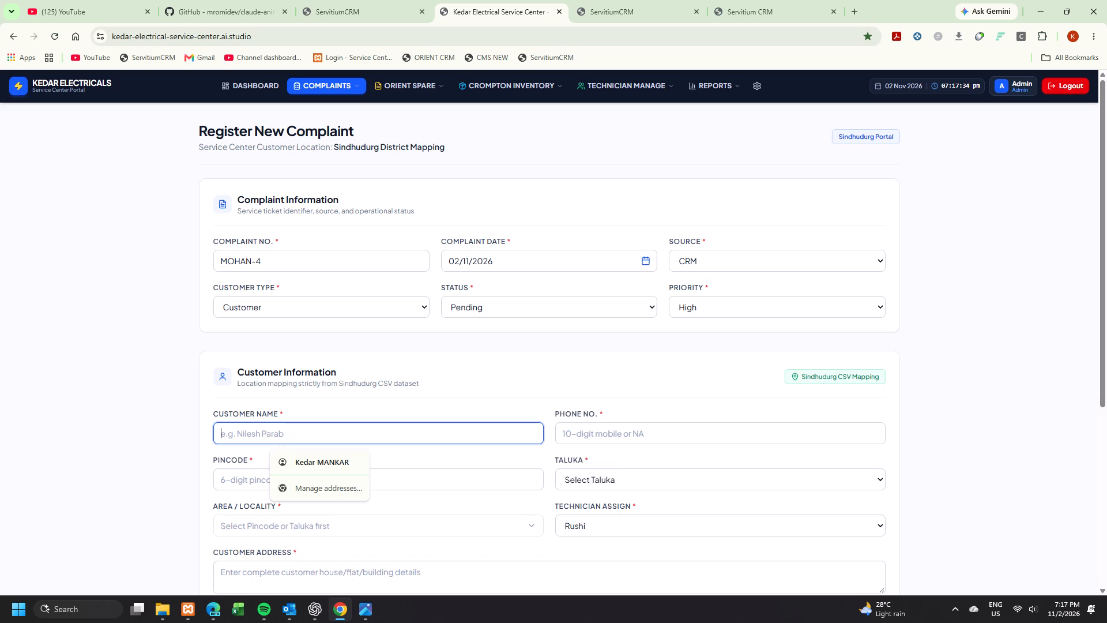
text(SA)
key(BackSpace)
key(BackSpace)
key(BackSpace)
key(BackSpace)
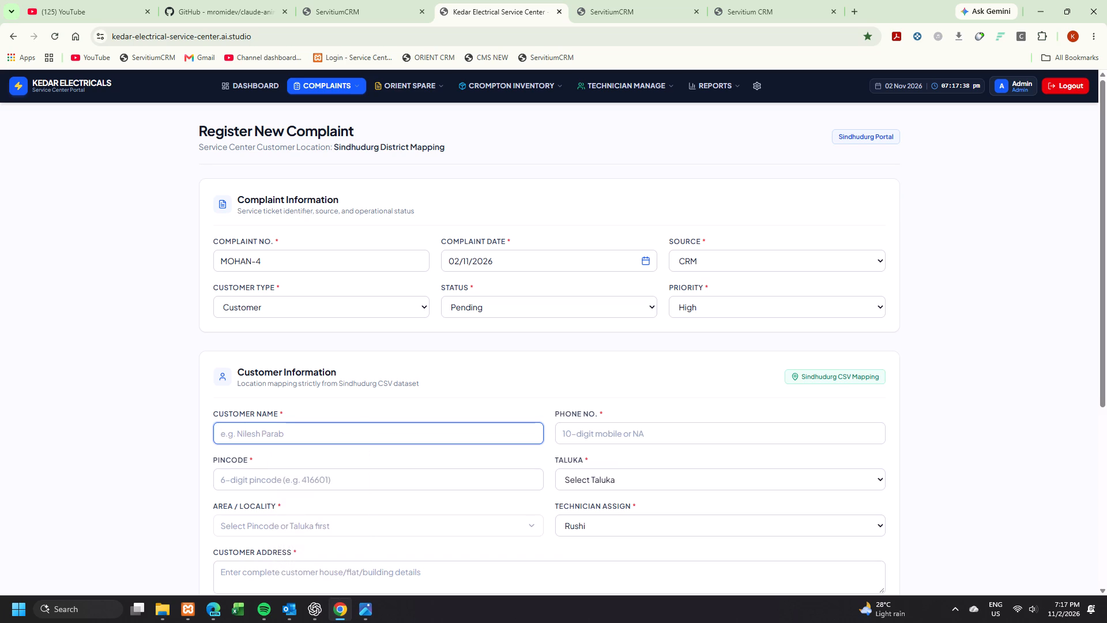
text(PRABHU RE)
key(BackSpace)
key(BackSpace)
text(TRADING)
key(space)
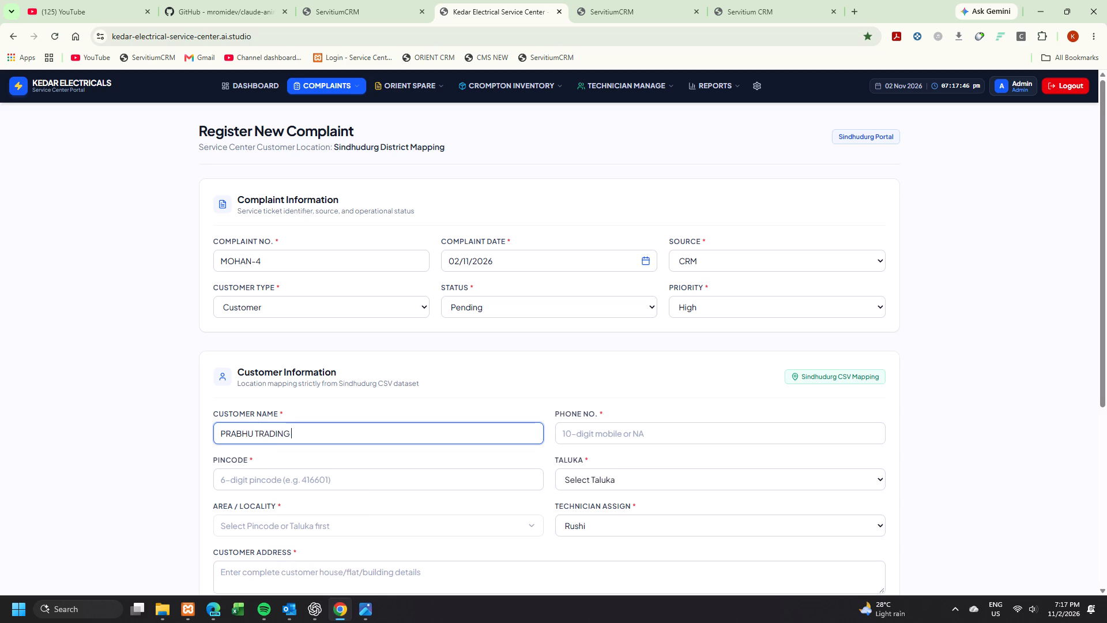
click(577, 427)
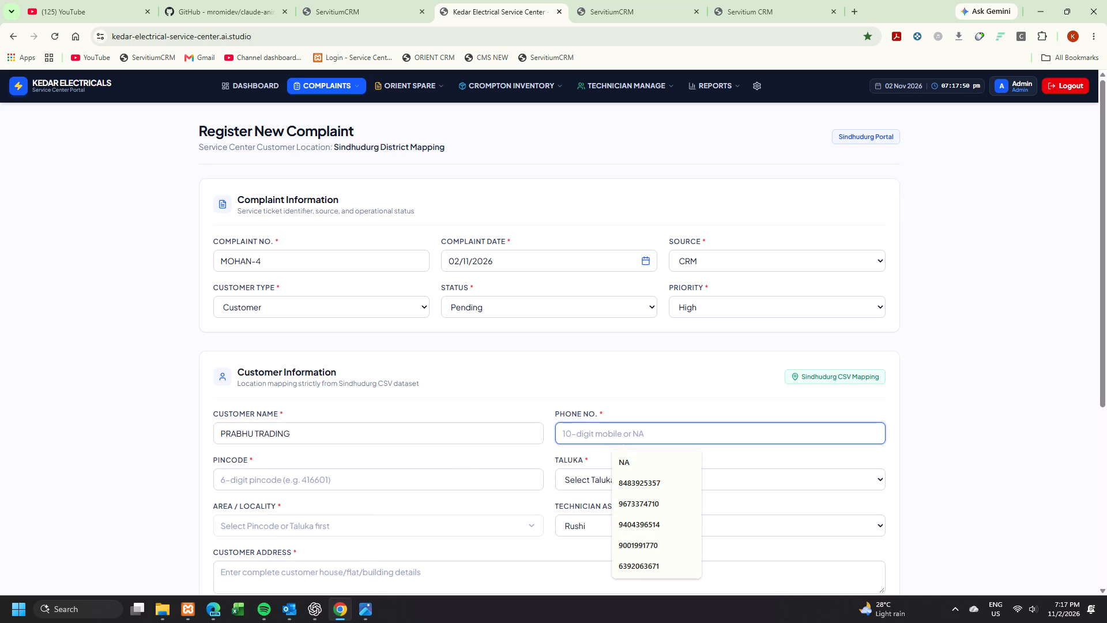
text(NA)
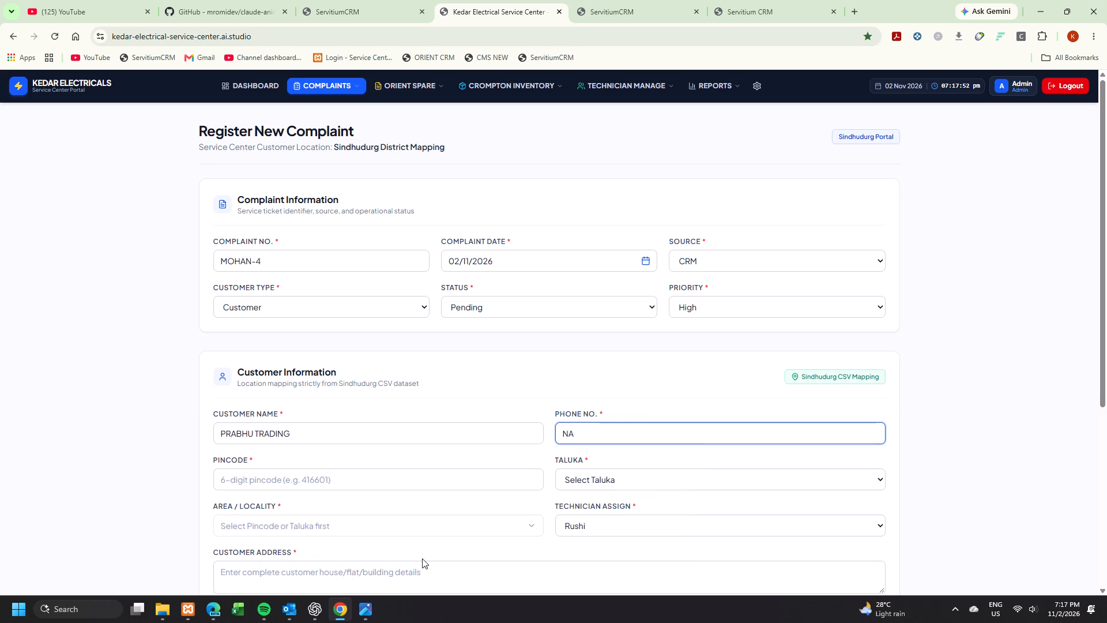
click(370, 486)
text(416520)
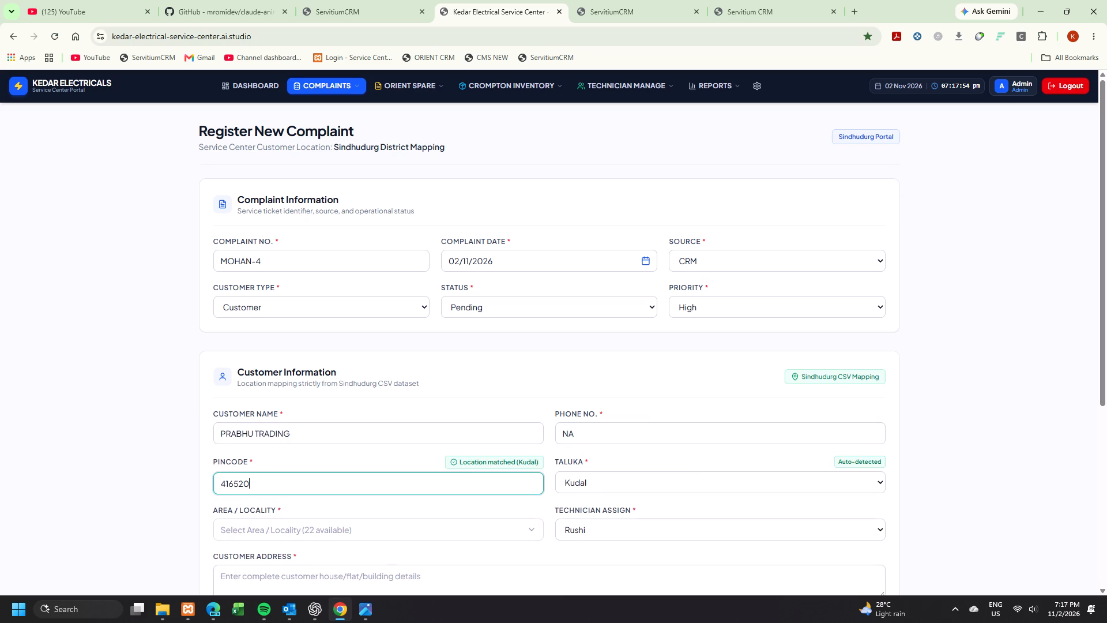
scroll(500, 460, down, 2)
click(370, 421)
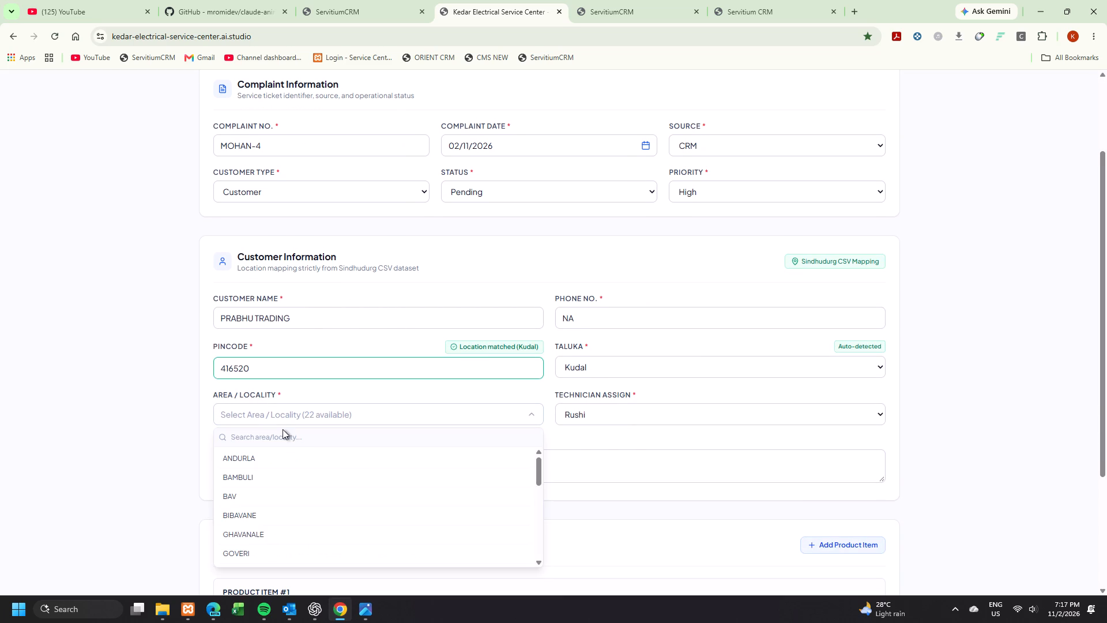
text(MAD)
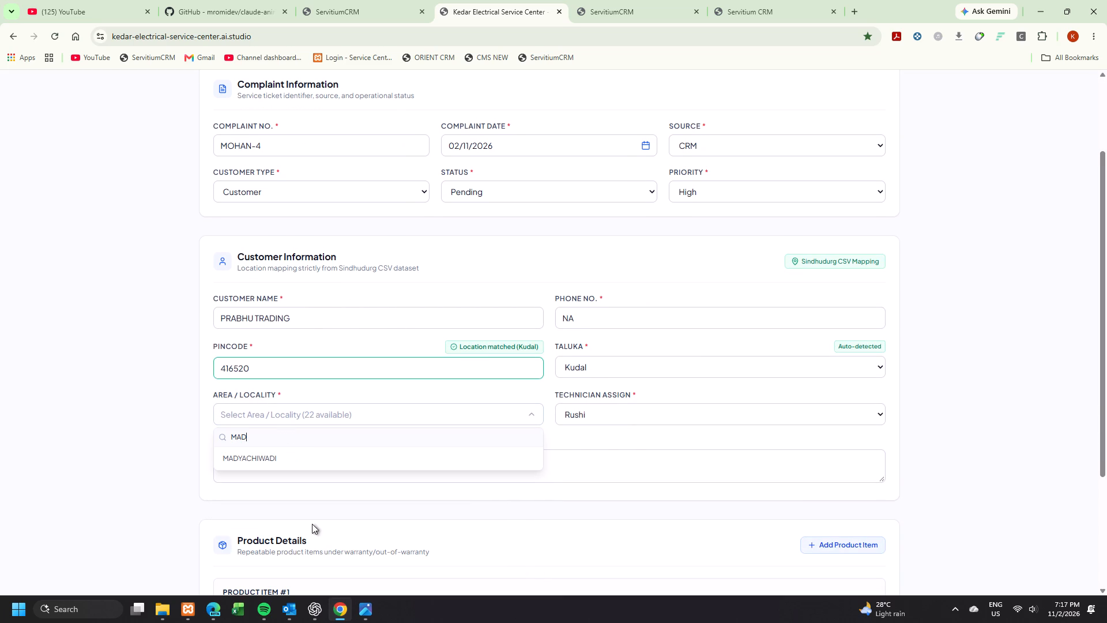
click(336, 446)
click(326, 453)
click(313, 467)
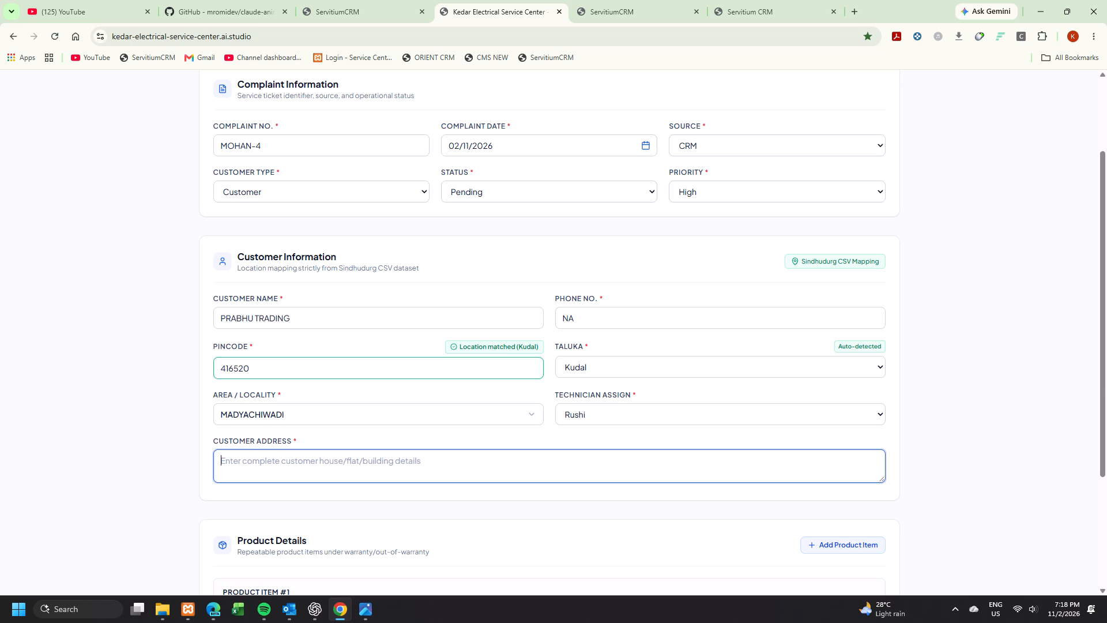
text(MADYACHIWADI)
Fill in product item #1 with TORPEDO as the product name and NA as the issue remark, and save the complaint.
scroll(346, 489, down, 3)
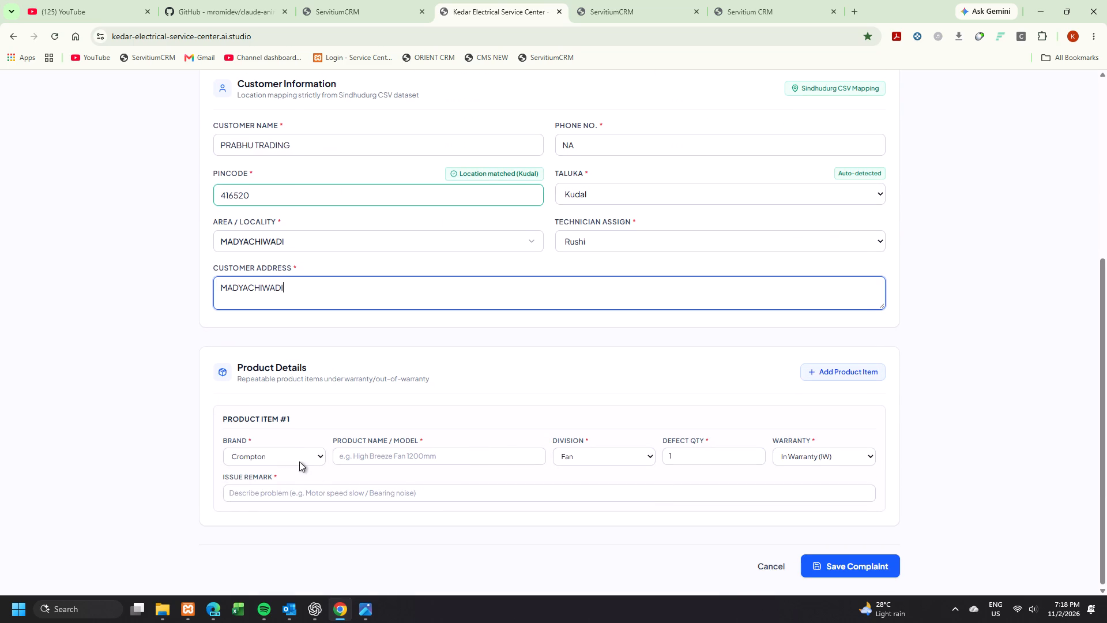
click(298, 460)
click(308, 468)
click(371, 448)
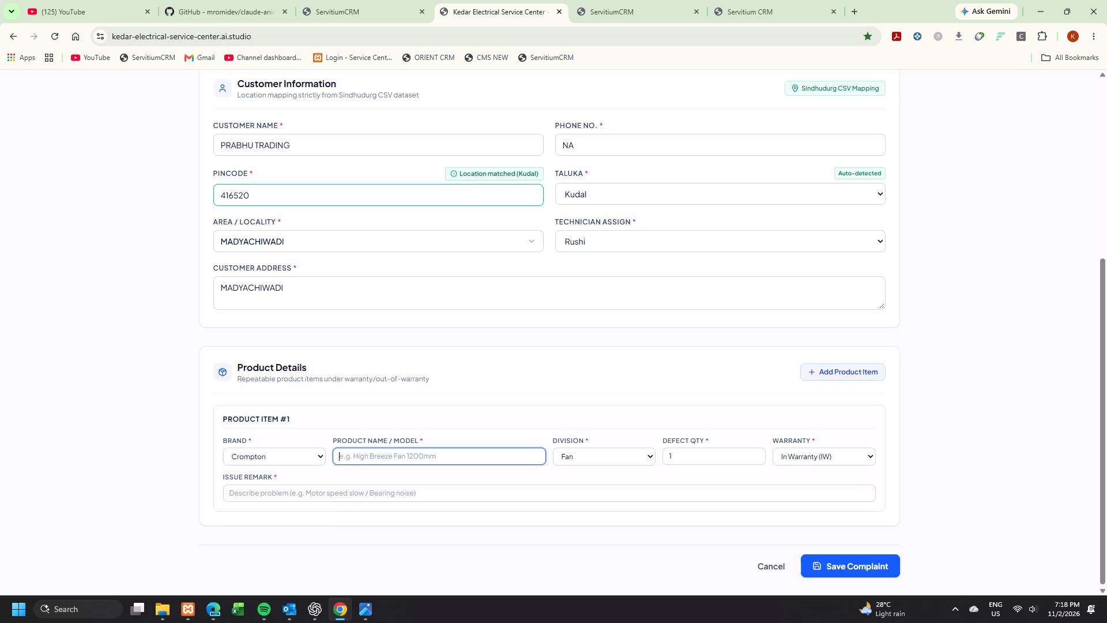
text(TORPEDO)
scroll(371, 448, up, 1)
click(411, 551)
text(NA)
scroll(833, 479, down, 3)
scroll(843, 484, up, 1)
scroll(843, 484, down, 2)
scroll(838, 568, down, 1)
click(849, 566)
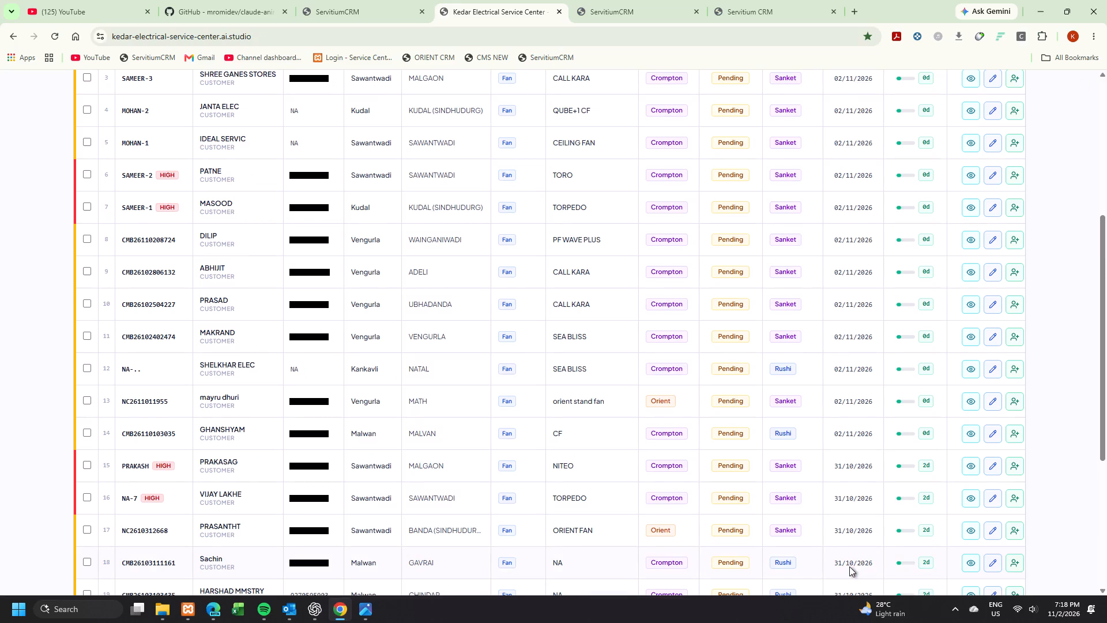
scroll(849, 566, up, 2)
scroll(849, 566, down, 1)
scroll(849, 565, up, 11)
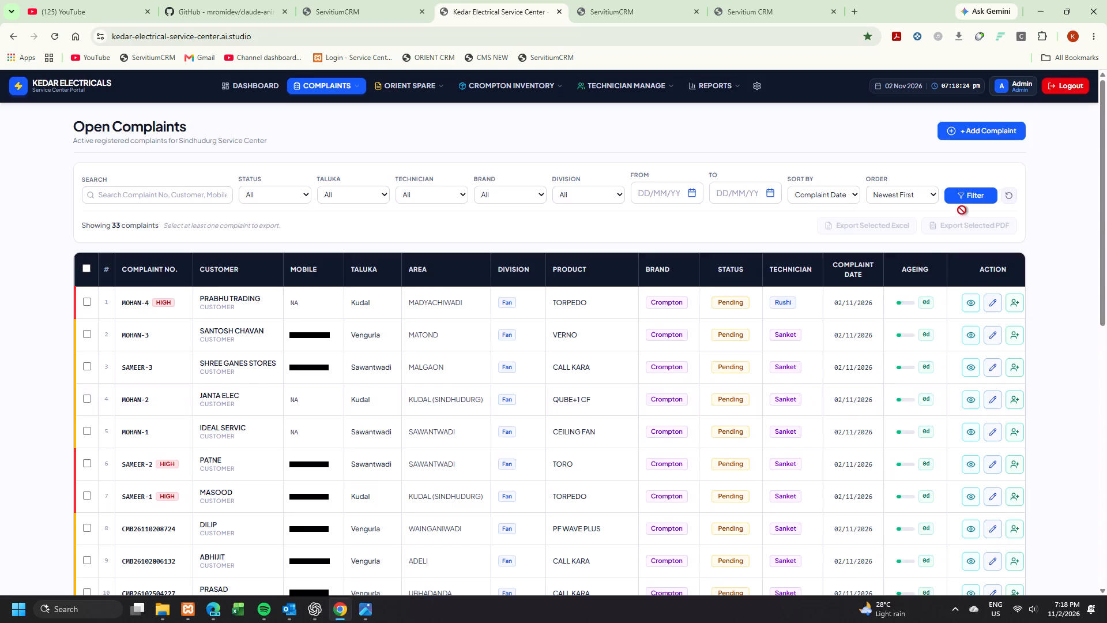
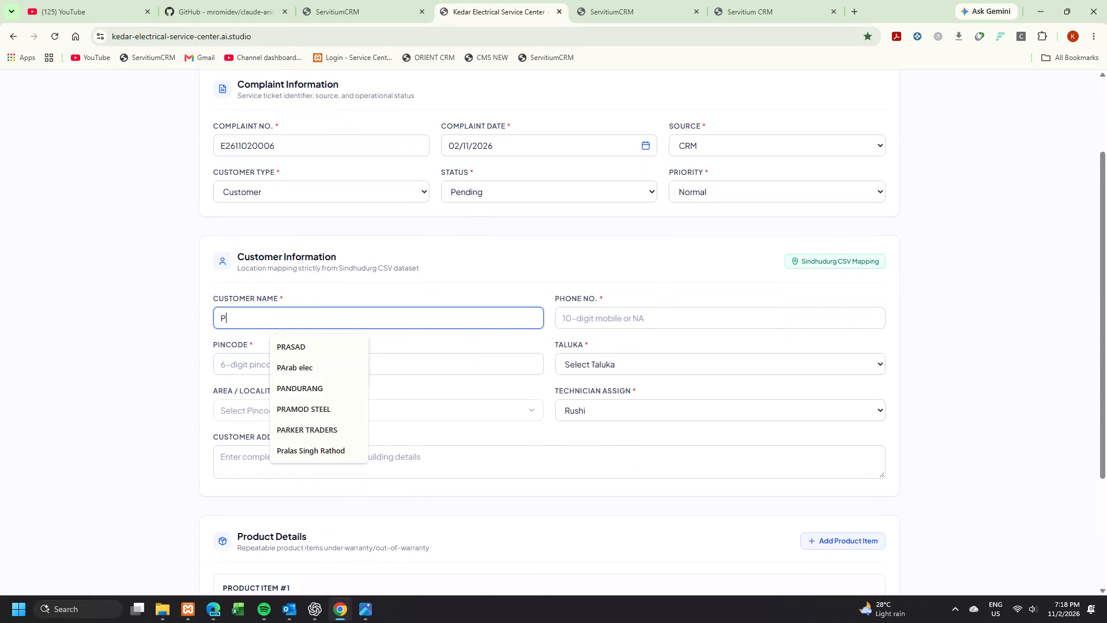
Enter PREETI as the customer name in the new complaint's customer information.
text(REE)
text(TU)
key(BackSpace)
key(i)
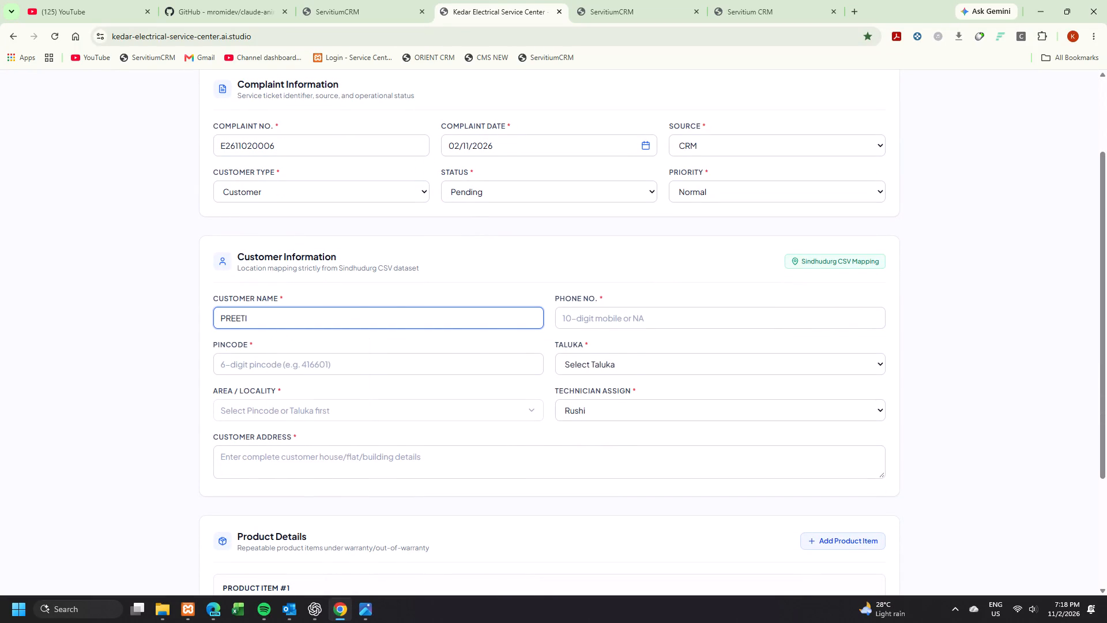
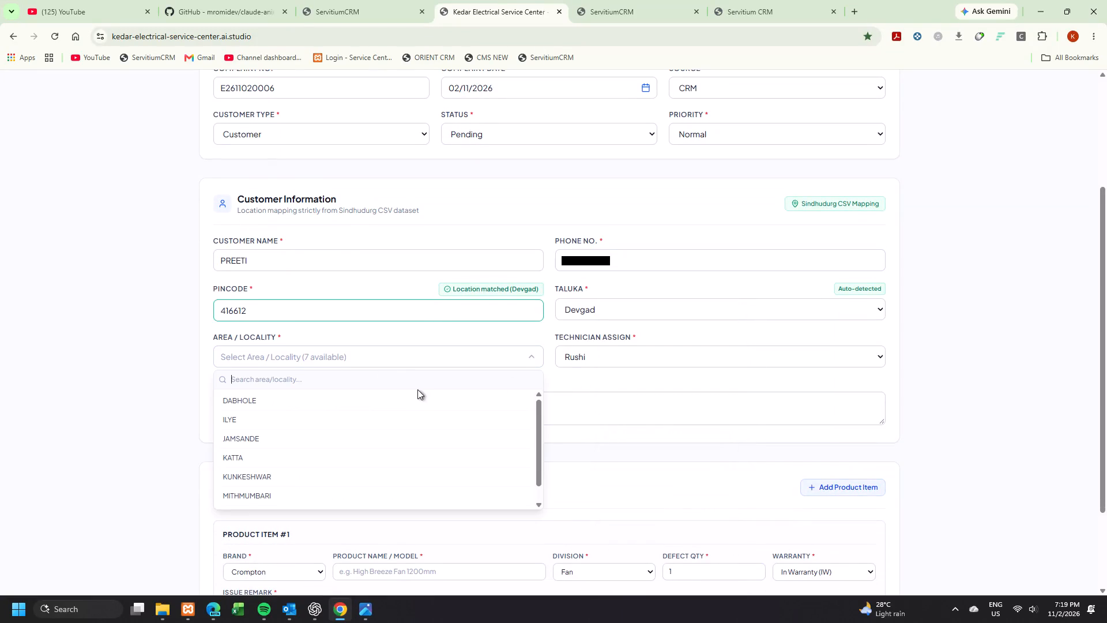
Choose DABHOLE as the customer's area/locality and enter DEVGAD as the customer address.
click(380, 399)
click(364, 416)
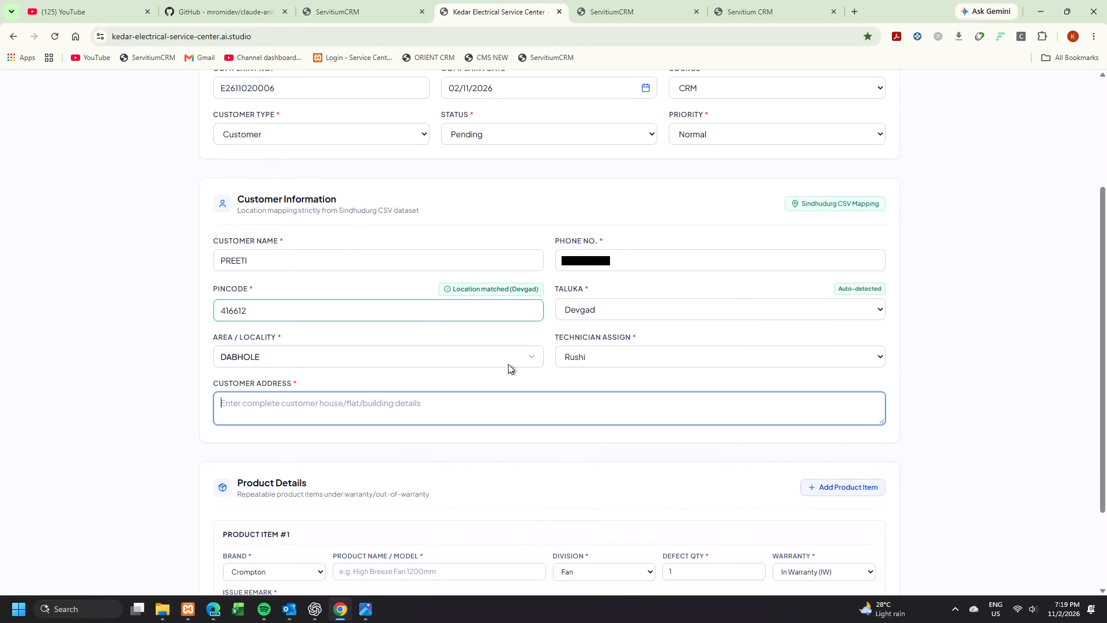
text(DEVGAD)
Set product item #1's brand to Ecolink and its product name/model to AIRO GEOMETRY.
scroll(539, 464, down, 5)
click(300, 450)
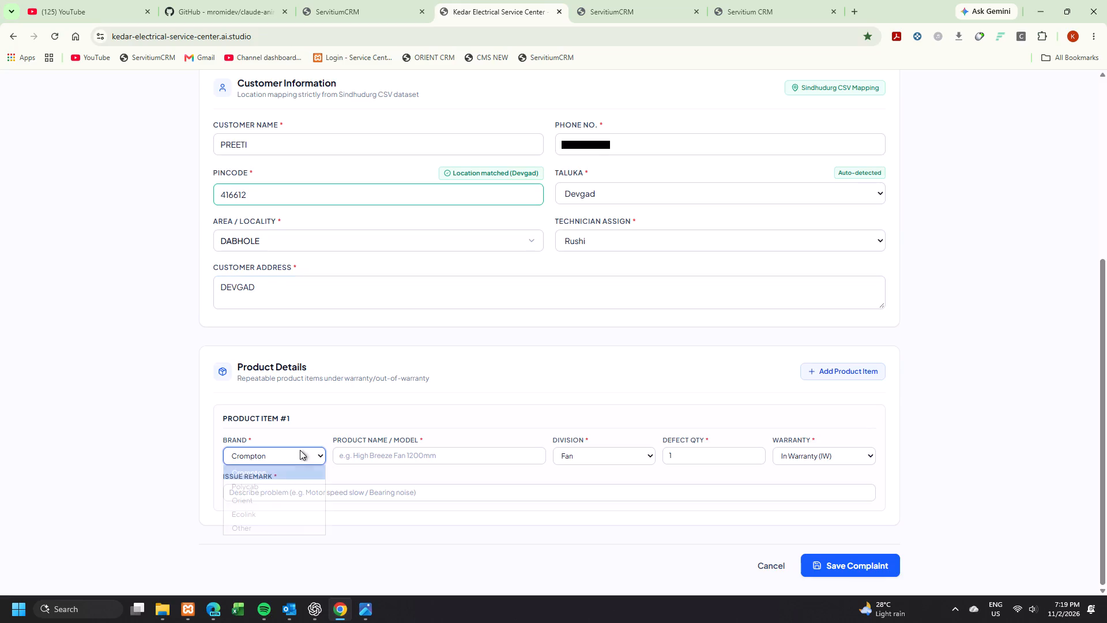
click(261, 516)
click(390, 459)
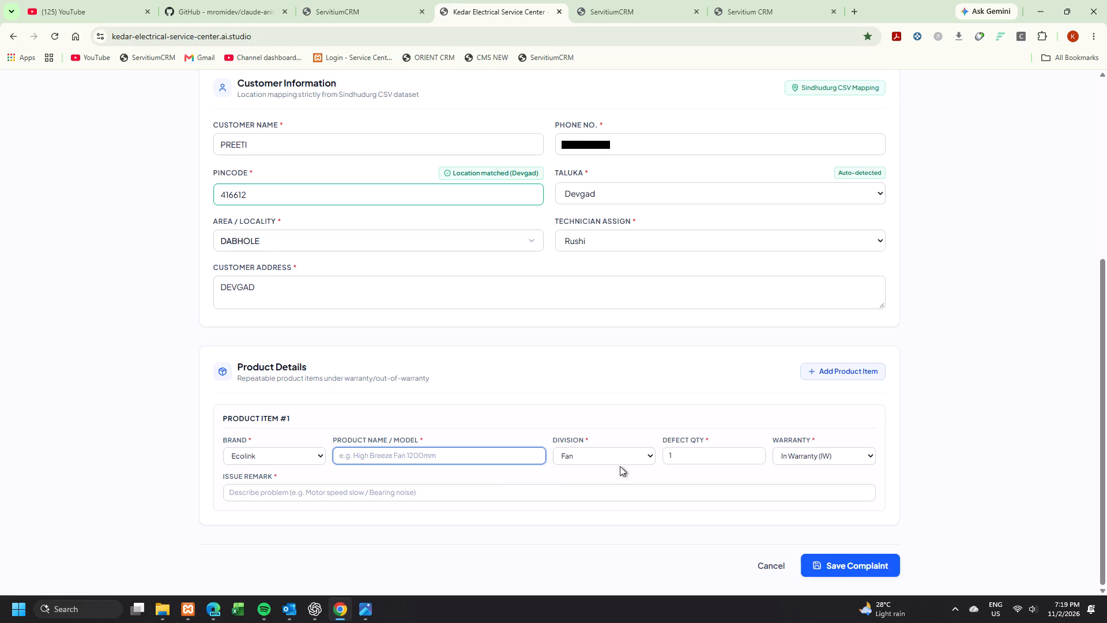
text(AIRO)
key(space)
text(GEM)
key(BackSpace)
text(OMETRY)
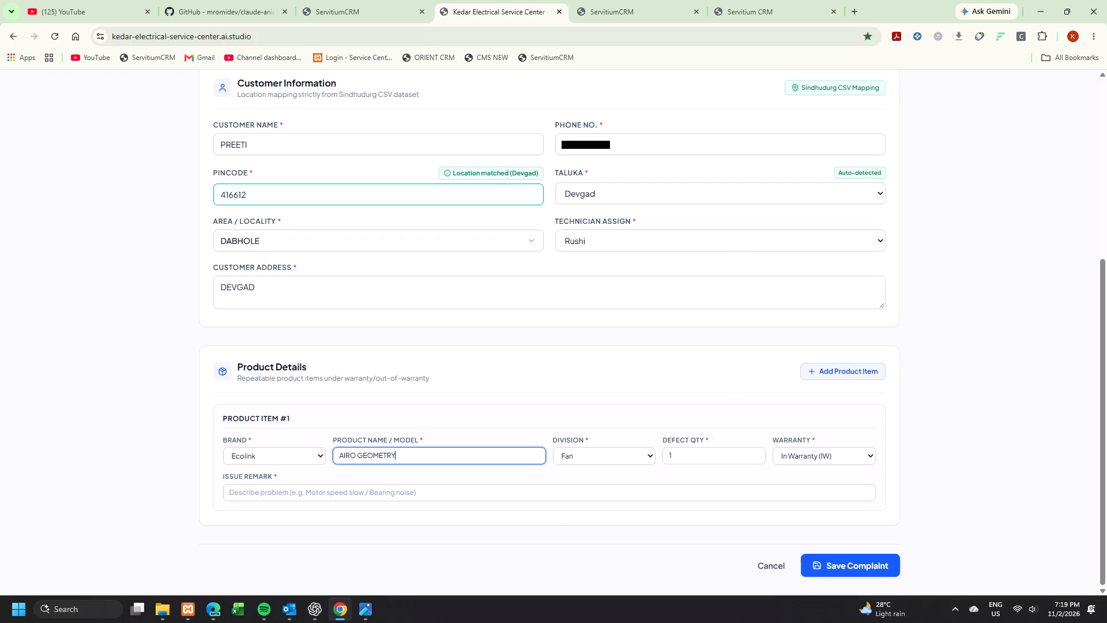
Enter NA as the issue remark for product item #1.
click(558, 496)
key(n)
key(a)
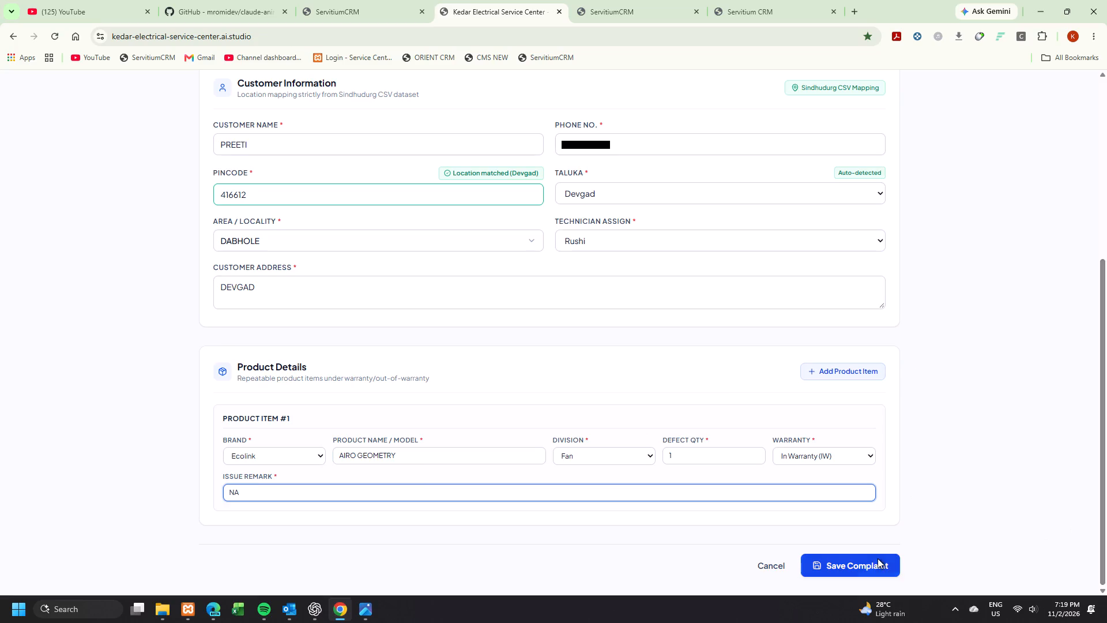
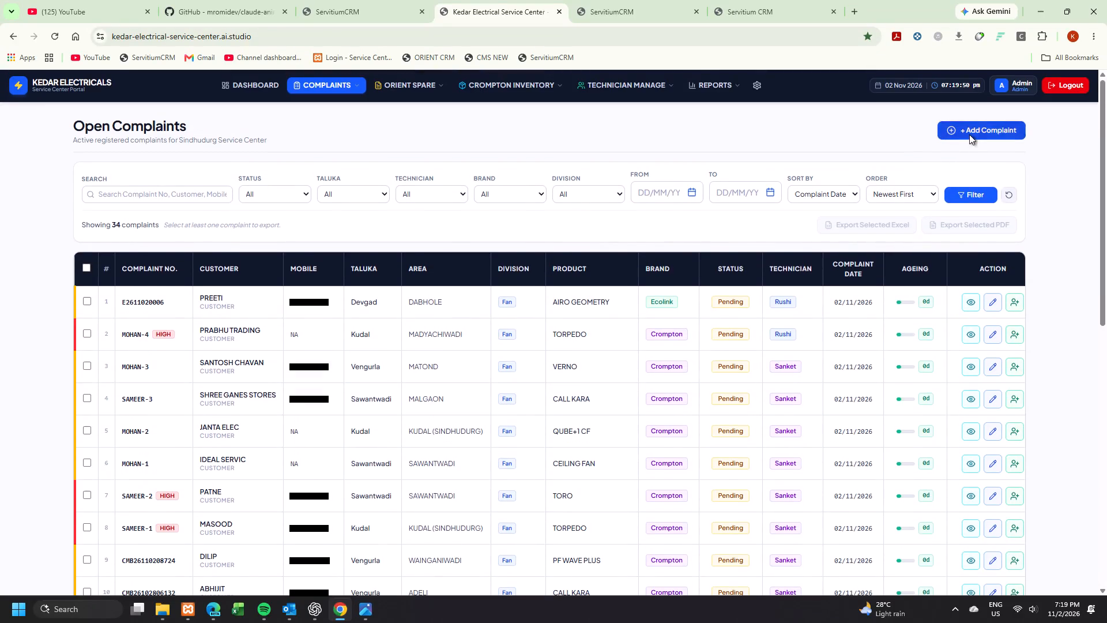
Enter SAMEER-3 as the complaint number of the new complaint.
click(249, 262)
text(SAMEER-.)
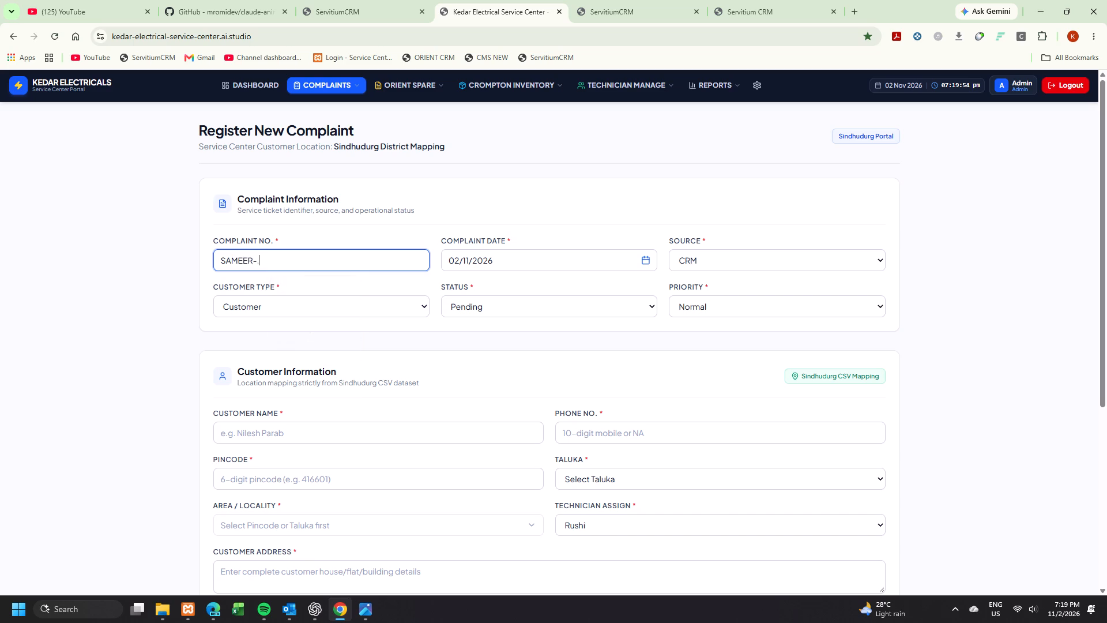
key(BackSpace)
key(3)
Enter SHANSHAL as the customer name in the new complaint's customer information.
scroll(654, 347, down, 4)
click(358, 197)
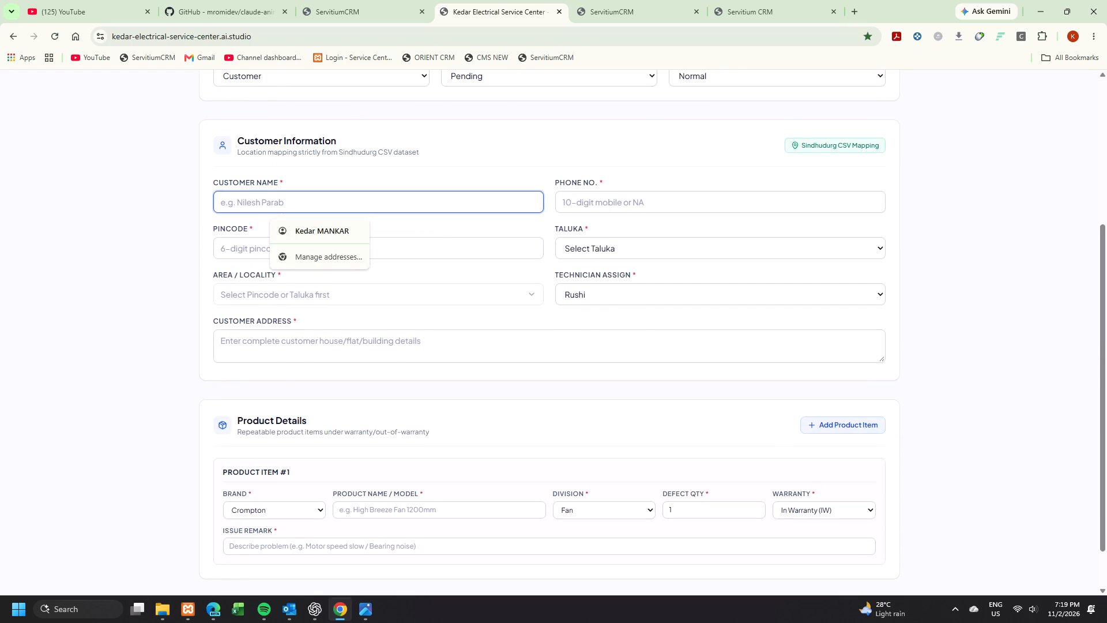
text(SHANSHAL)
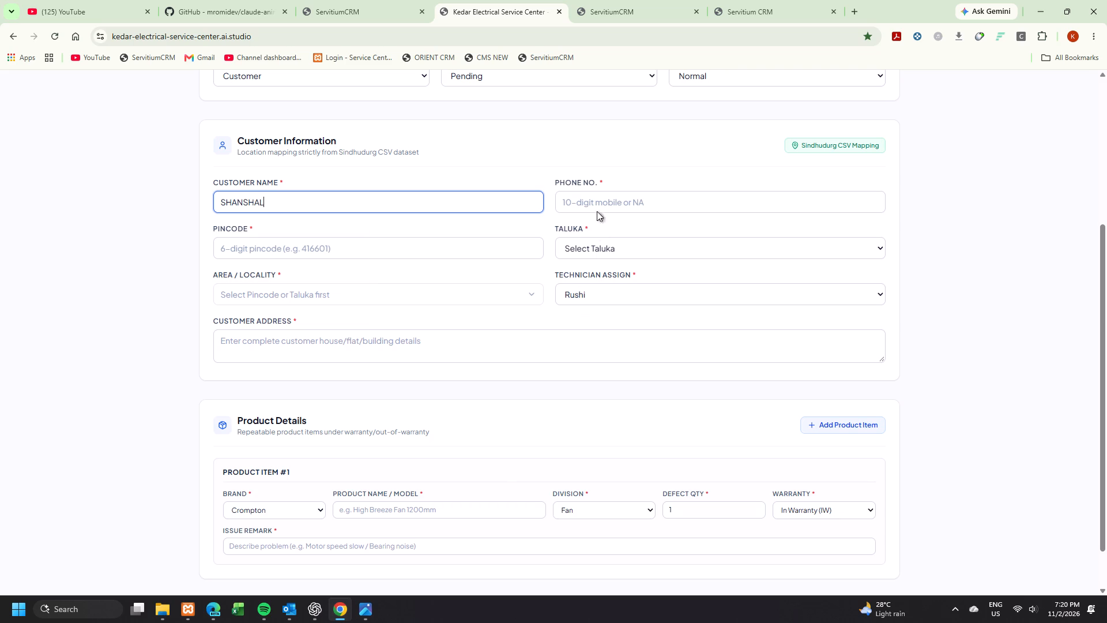
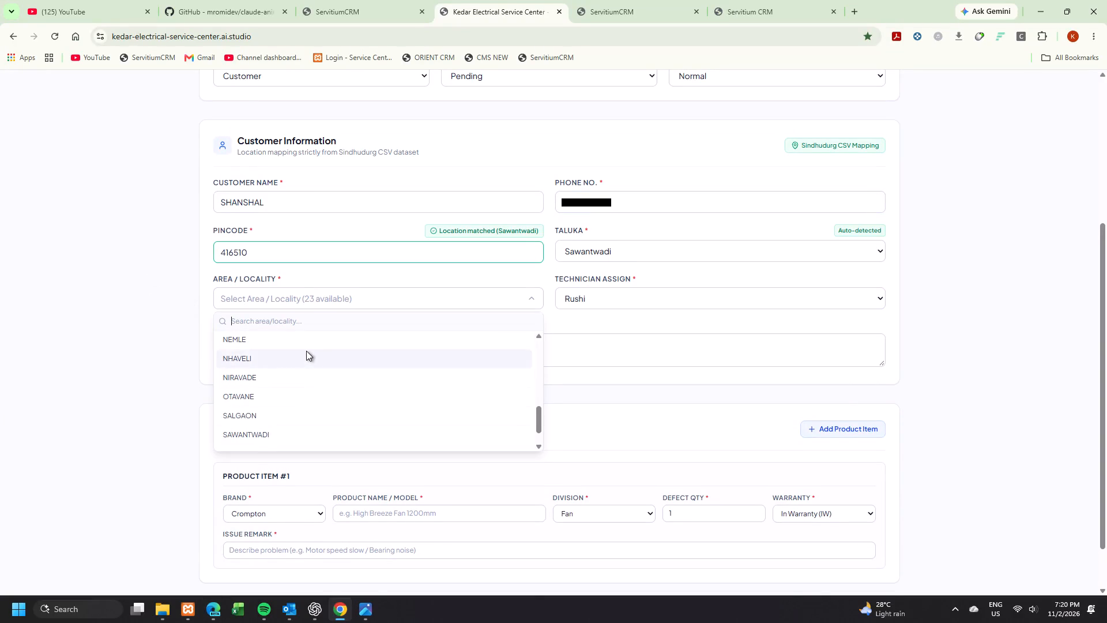
Set the customer's area/locality to SAWANTWADI in the new complaint.
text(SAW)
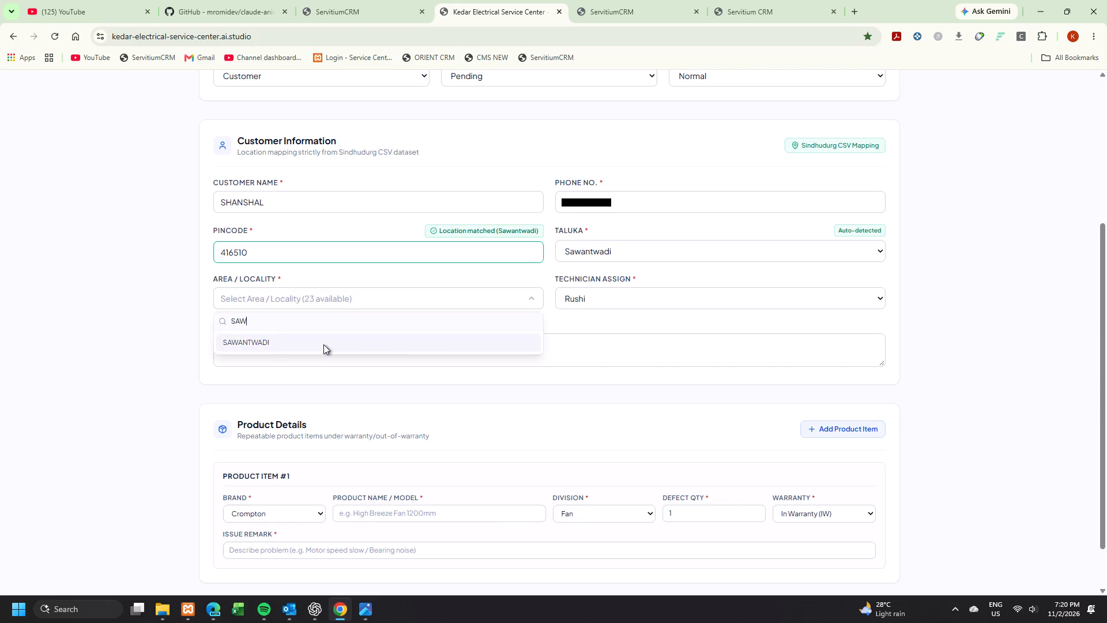
click(323, 344)
Assign Sanket as the technician for the new complaint.
click(603, 304)
click(596, 333)
Begin filling in the customer address of the new complaint.
click(434, 354)
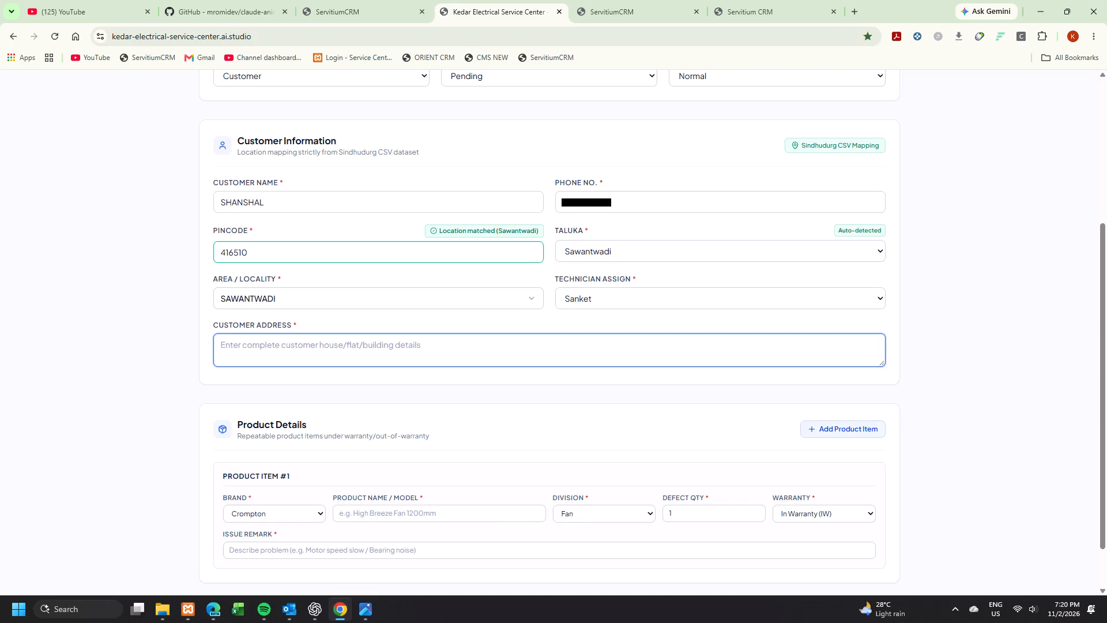
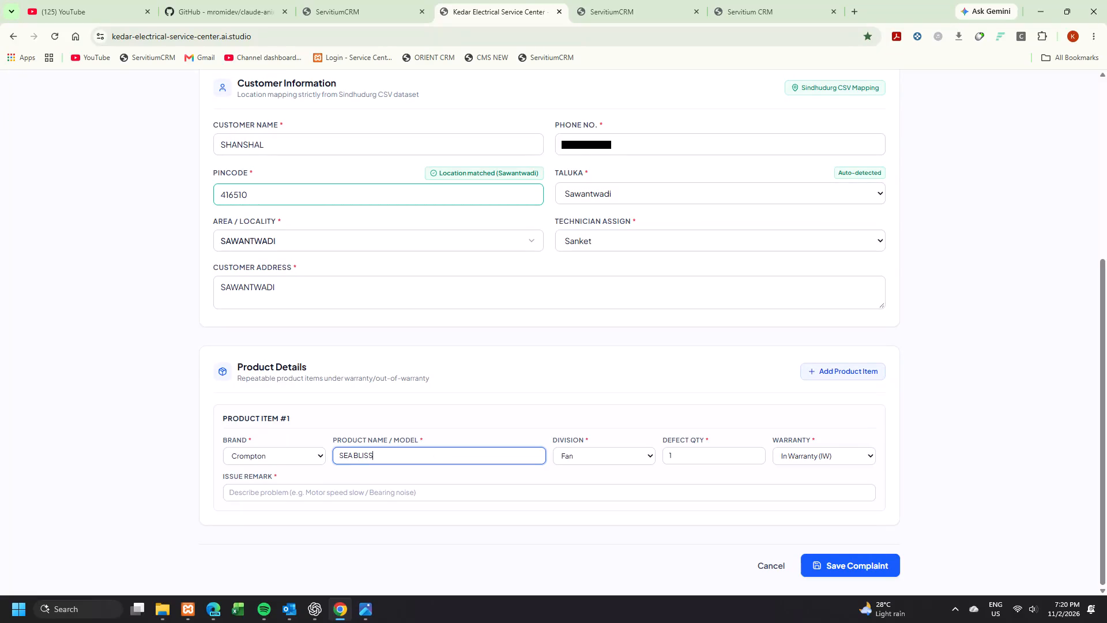
Enter NA as the issue remark for product item #1 and try to save the complaint.
click(301, 498)
key(n)
key(a)
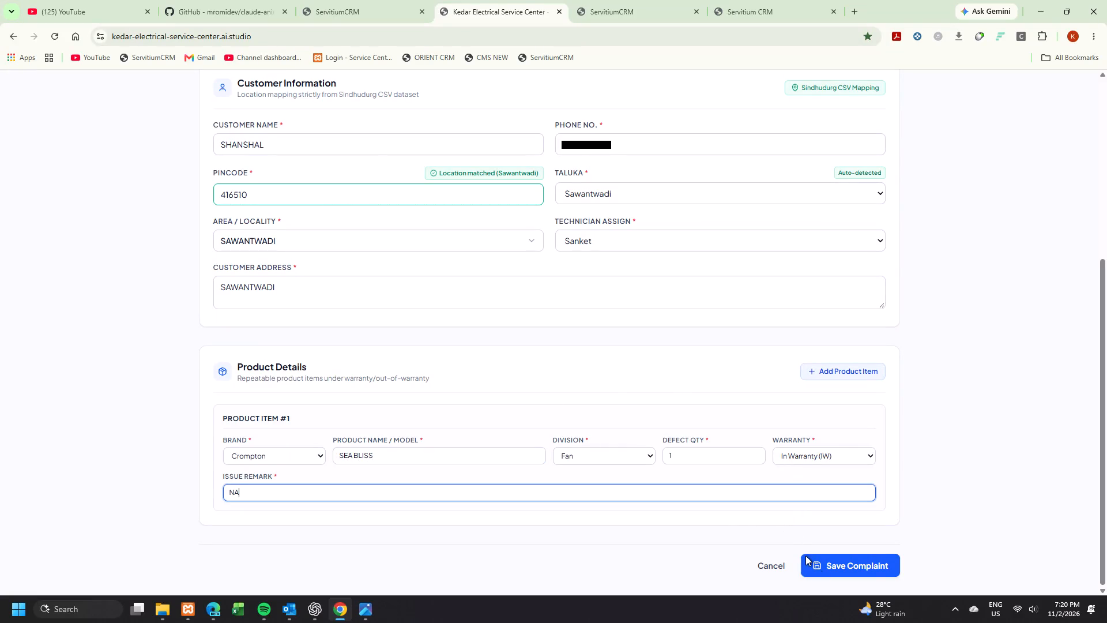
click(855, 573)
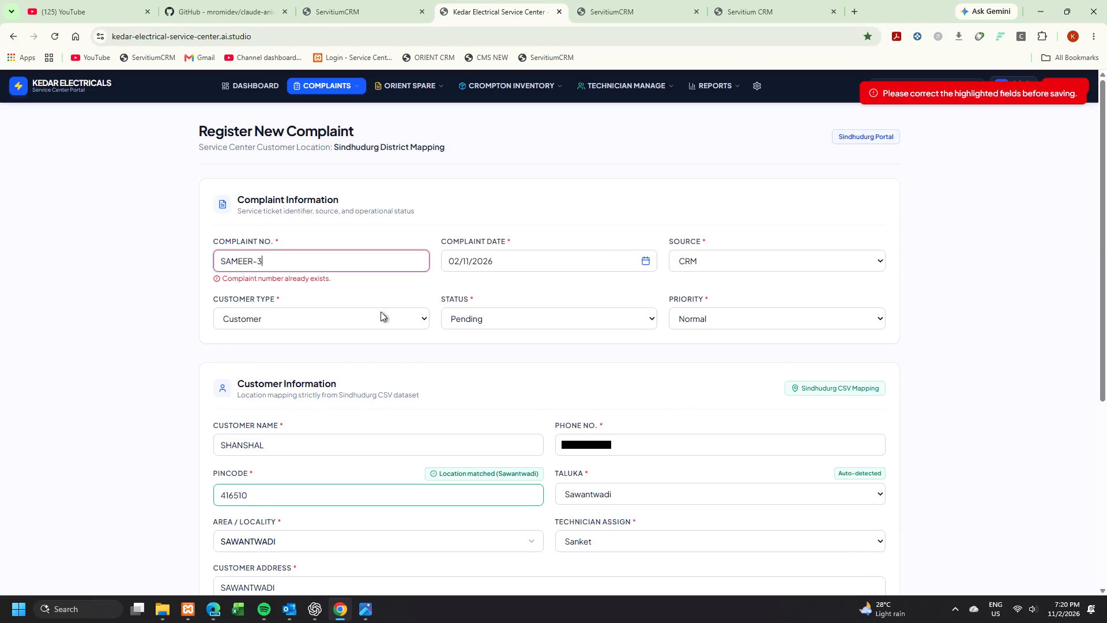
Change the complaint number of the new complaint to SAMEER-4.
key(BackSpace)
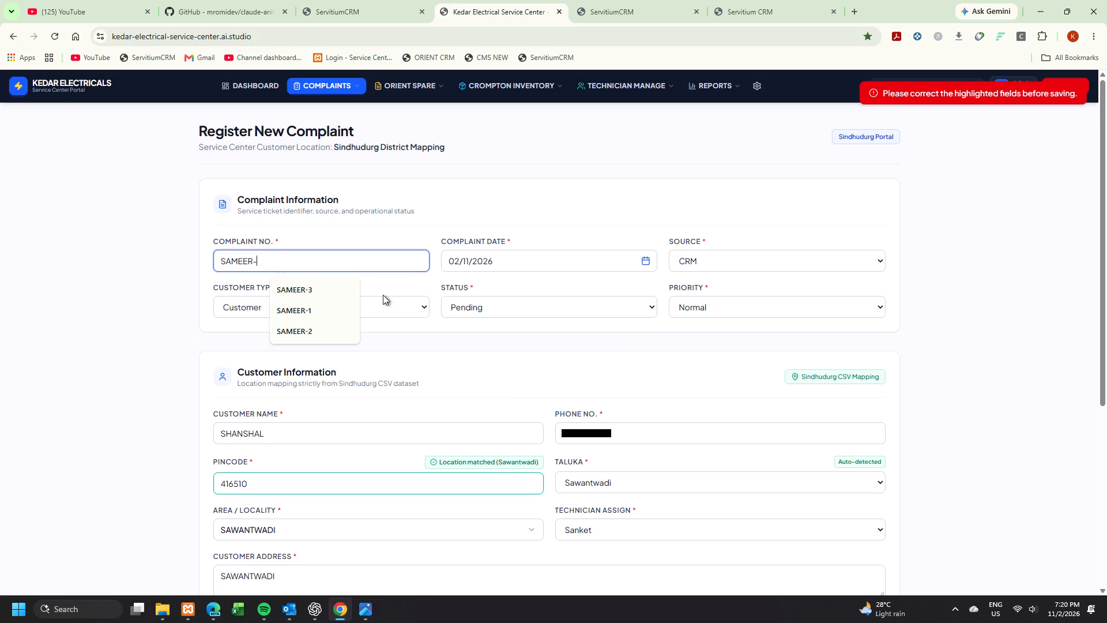
key(4)
scroll(432, 200, down, 4)
scroll(439, 196, up, 1)
scroll(507, 220, down, 2)
scroll(548, 237, up, 1)
scroll(548, 238, down, 1)
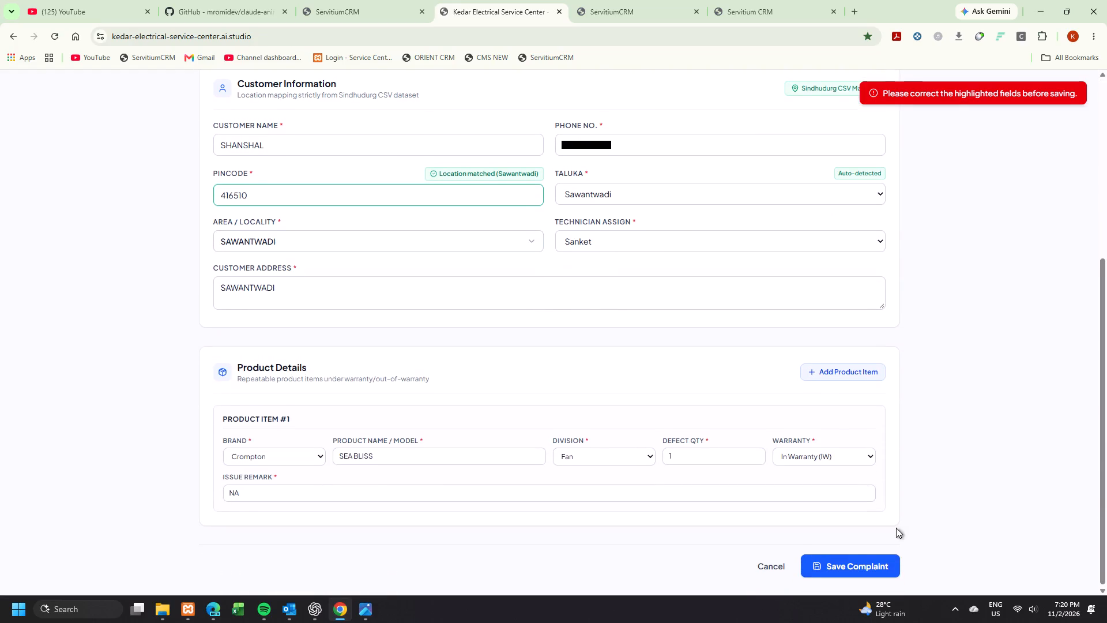
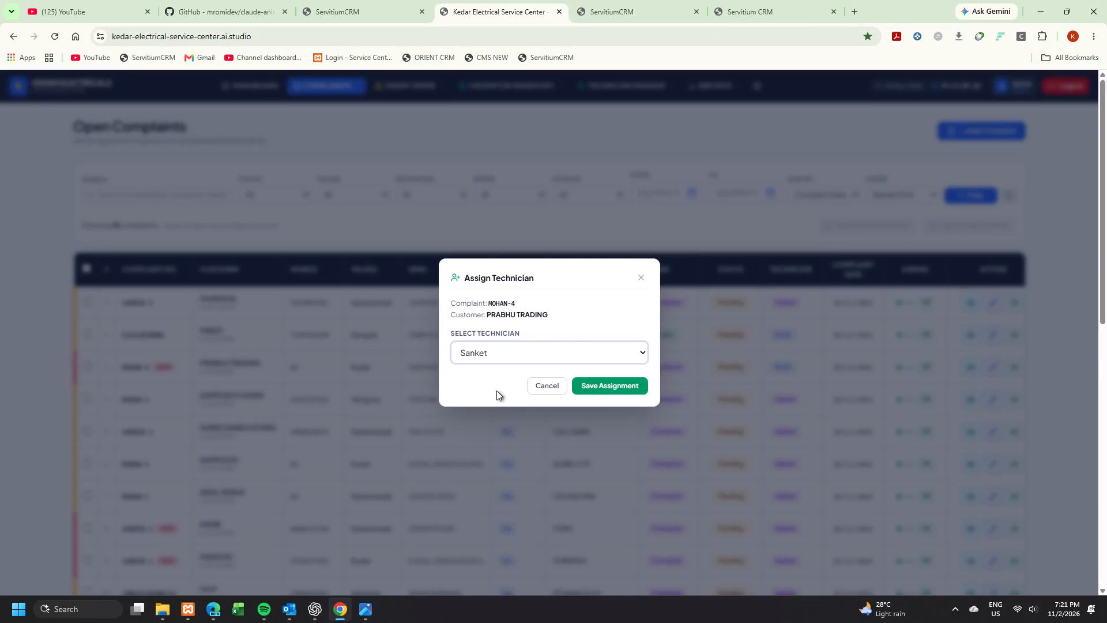
Save the assignment of technician Sanket to PRABHU TRADING's complaint MOHAN-4.
click(619, 386)
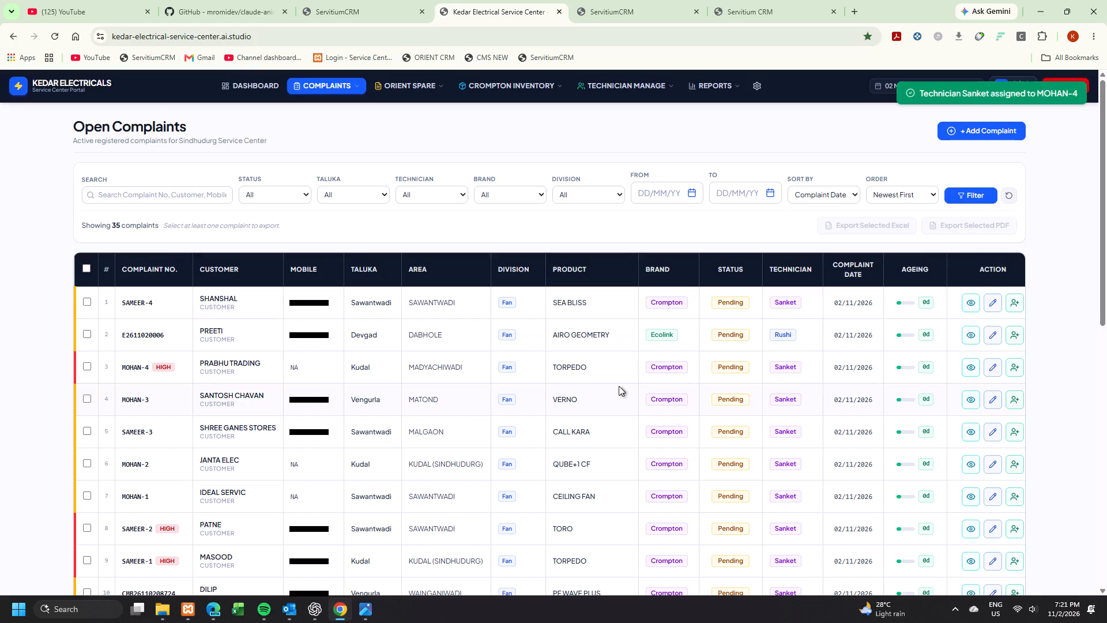
Filter the open complaints by technician Rushi and look through the filtered list.
click(376, 194)
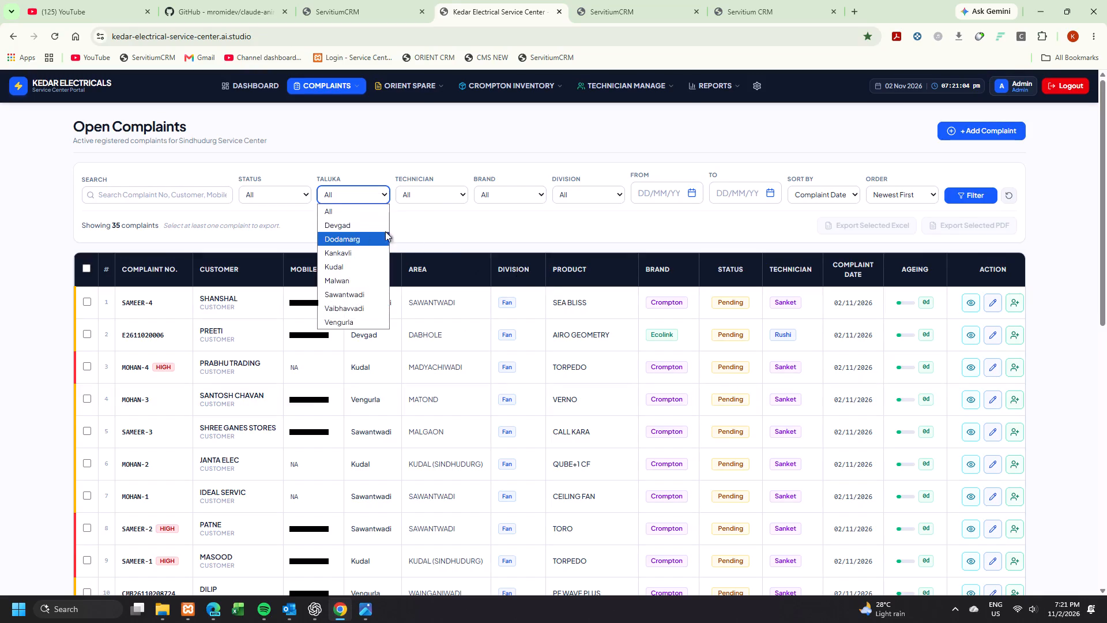
click(442, 198)
click(426, 229)
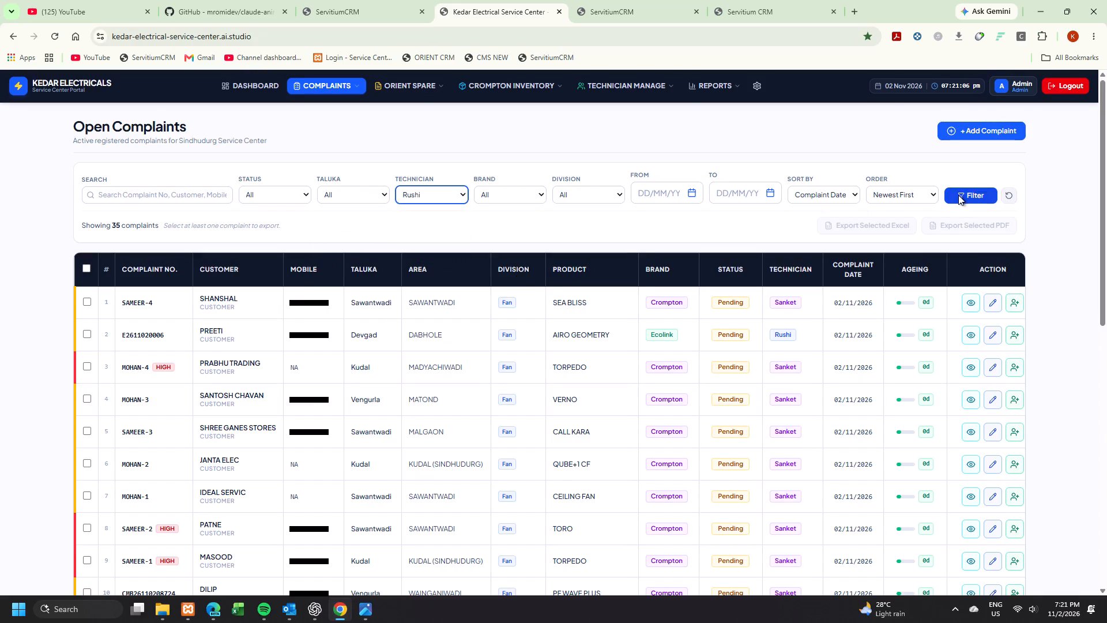
click(958, 195)
scroll(431, 433, down, 1)
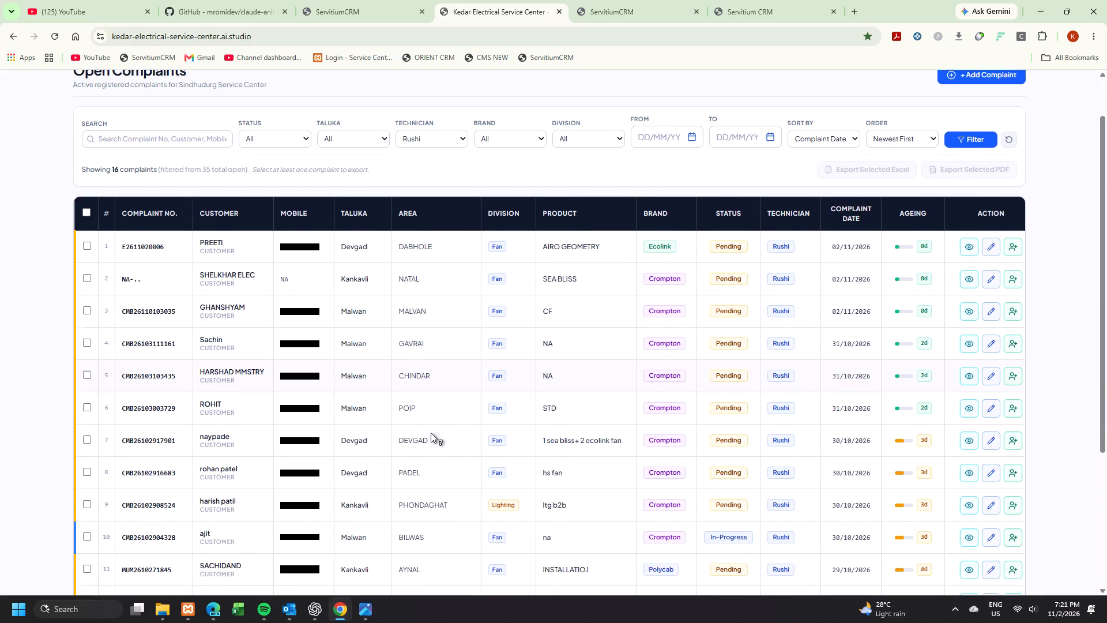
scroll(431, 433, down, 4)
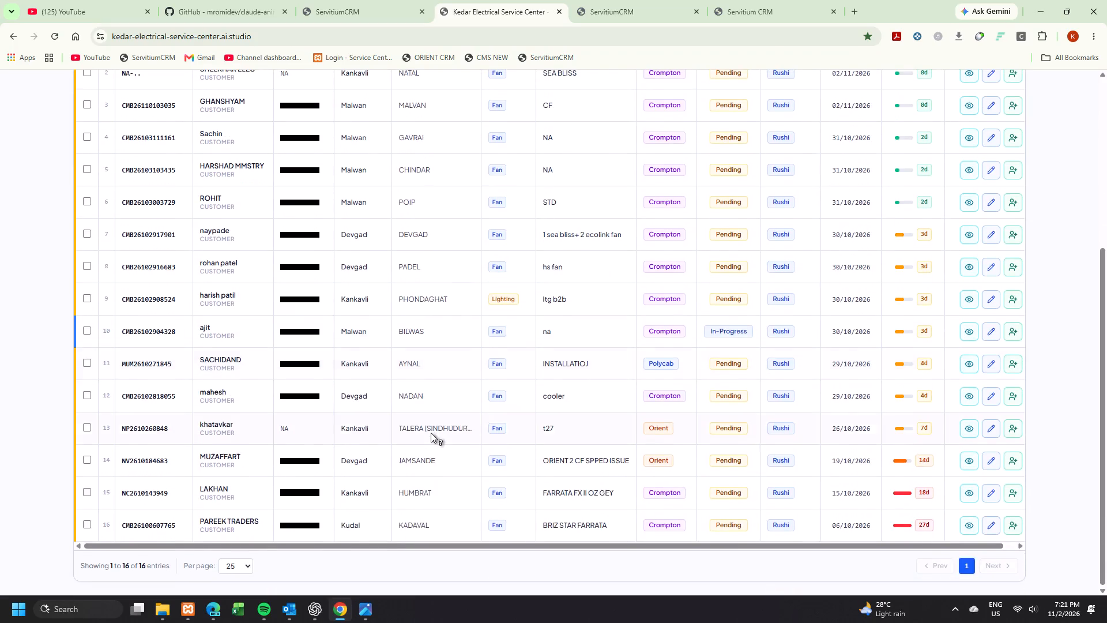
Filter the open complaints by technician Sanket instead.
scroll(431, 433, up, 4)
click(442, 159)
click(428, 206)
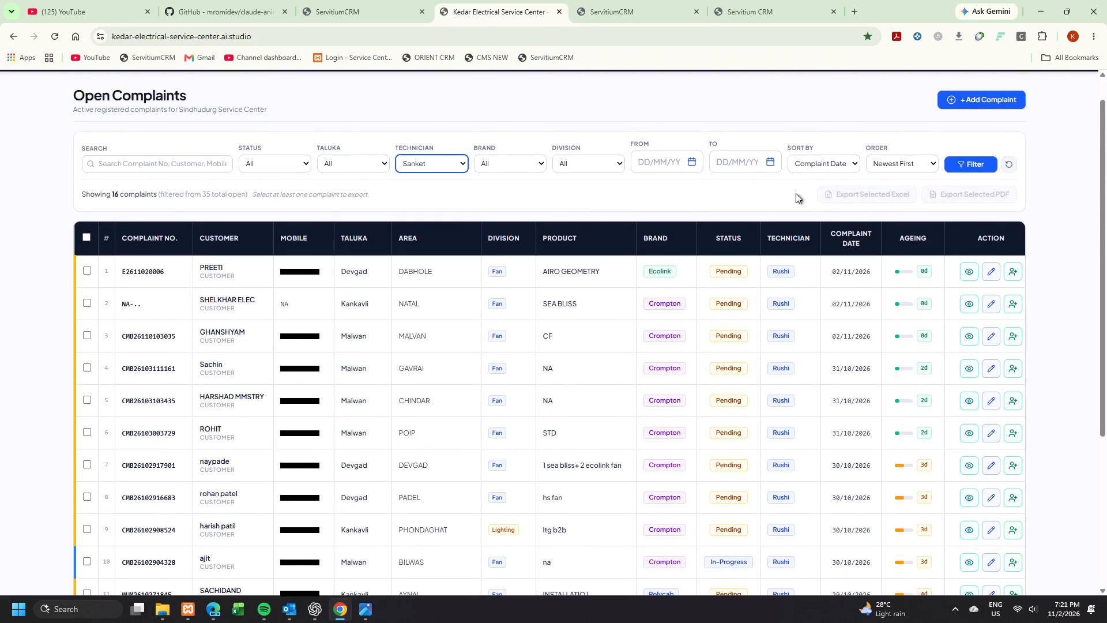
click(967, 164)
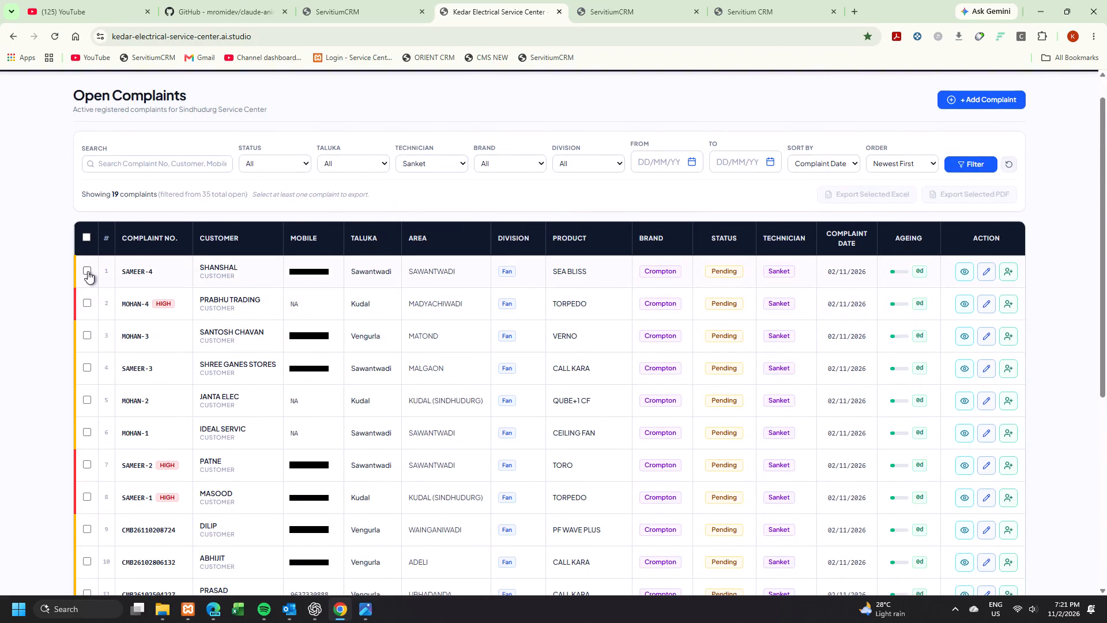
Select complaints SAMEER-1 to SAMEER-4 and MOHAN-1 to MOHAN-4 in the filtered list.
click(88, 271)
click(86, 300)
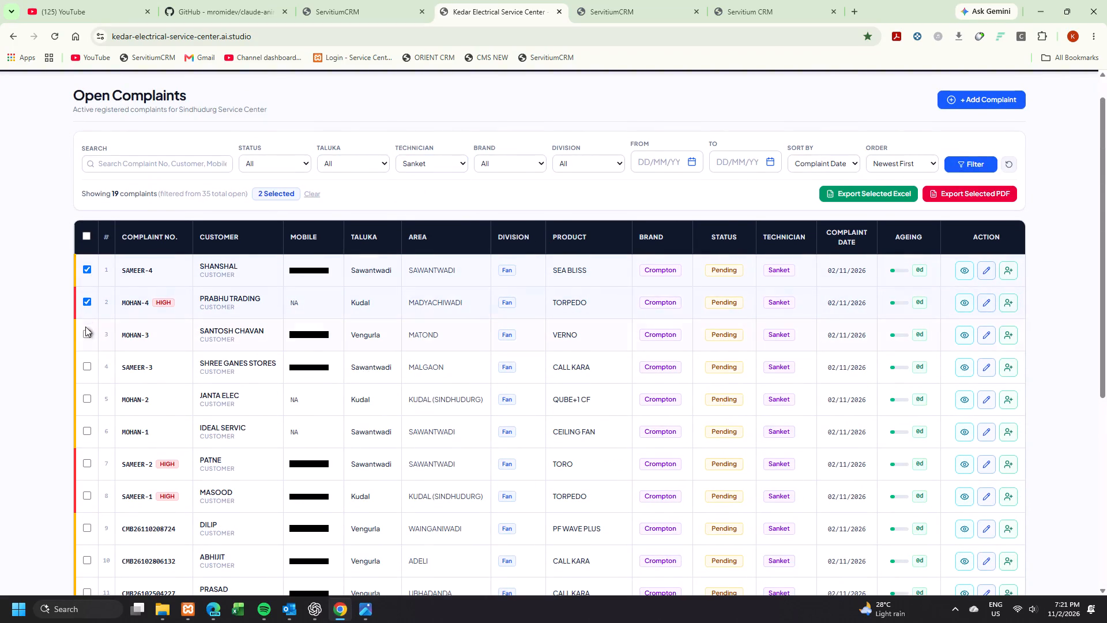
click(88, 335)
click(89, 357)
click(88, 370)
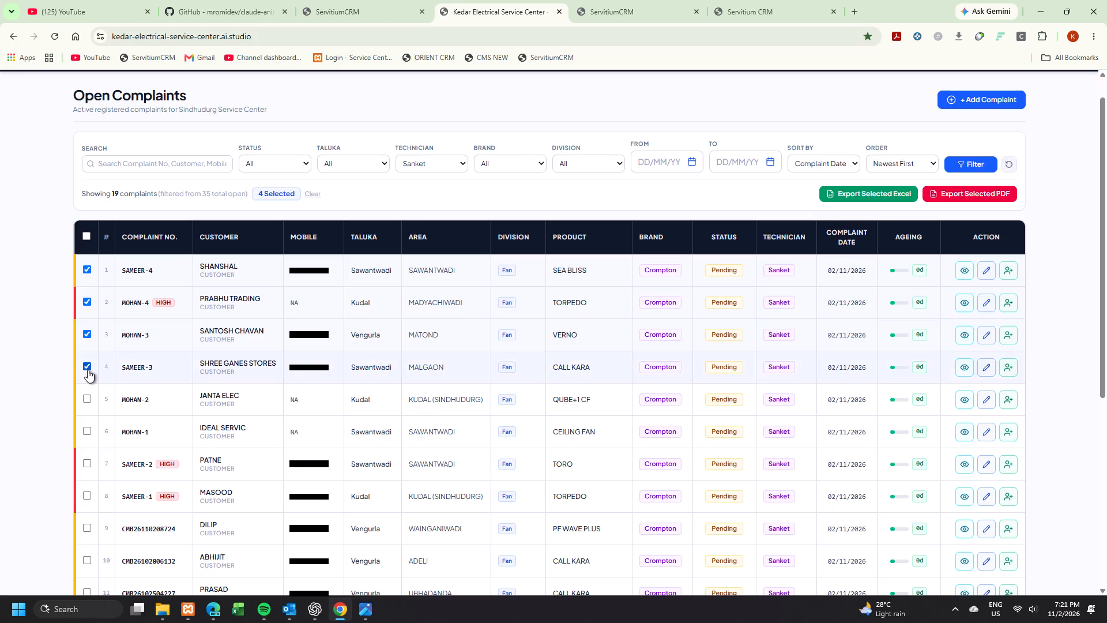
click(90, 402)
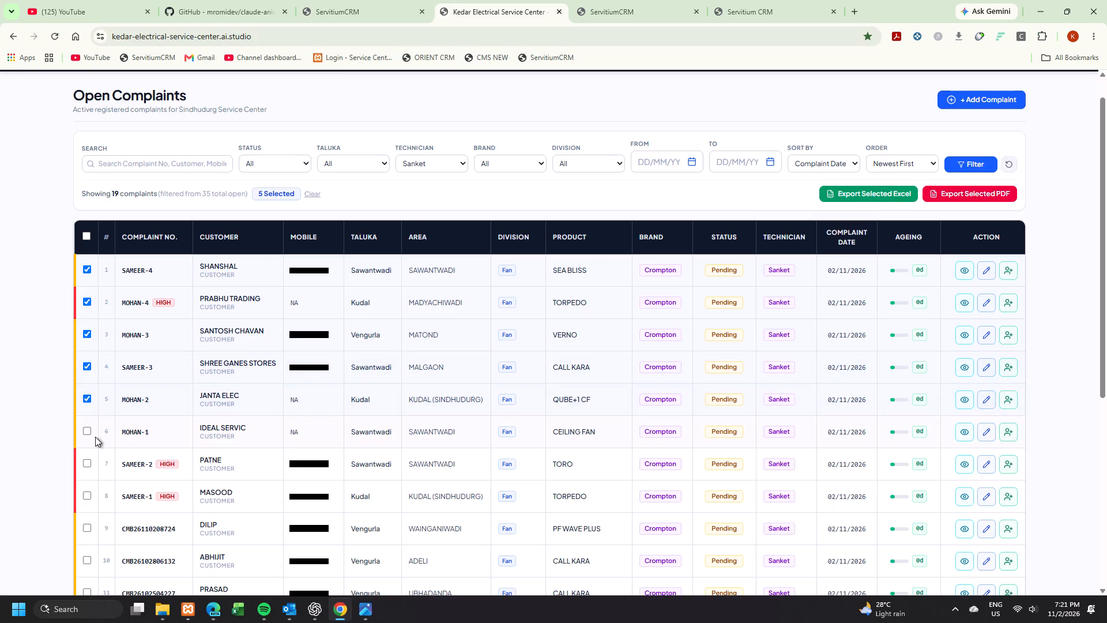
click(87, 430)
scroll(174, 503, down, 1)
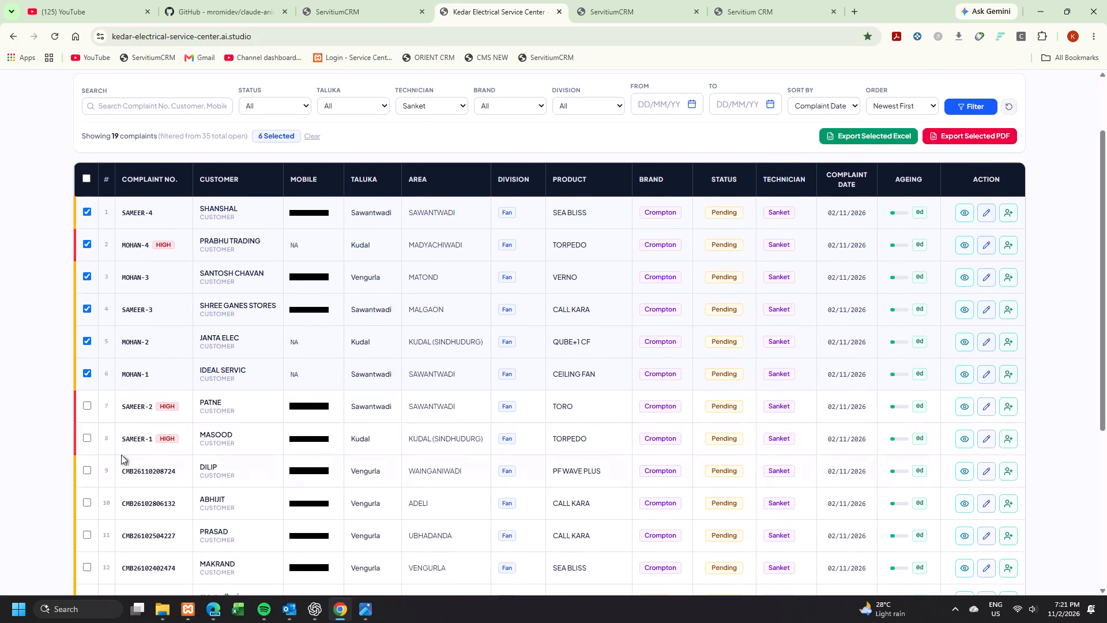
click(91, 403)
click(89, 442)
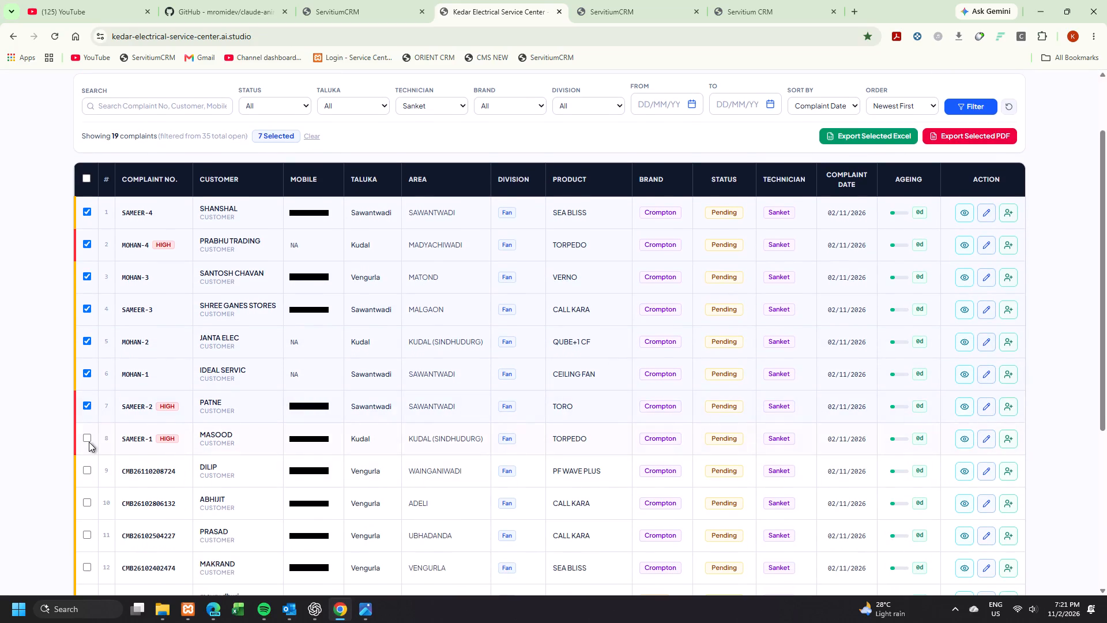
click(88, 441)
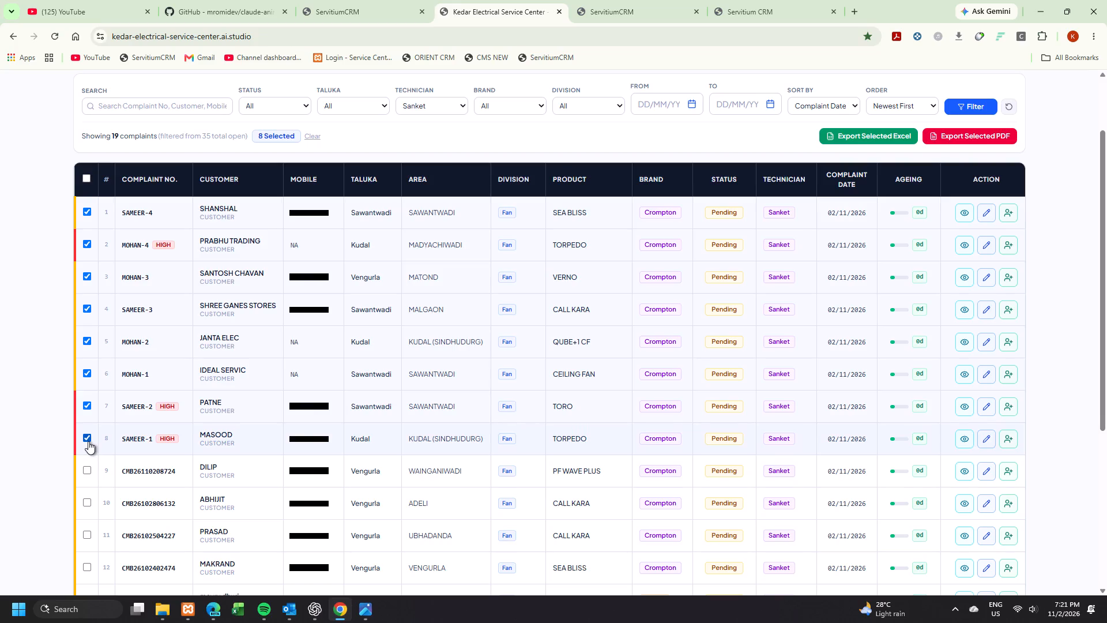
click(86, 468)
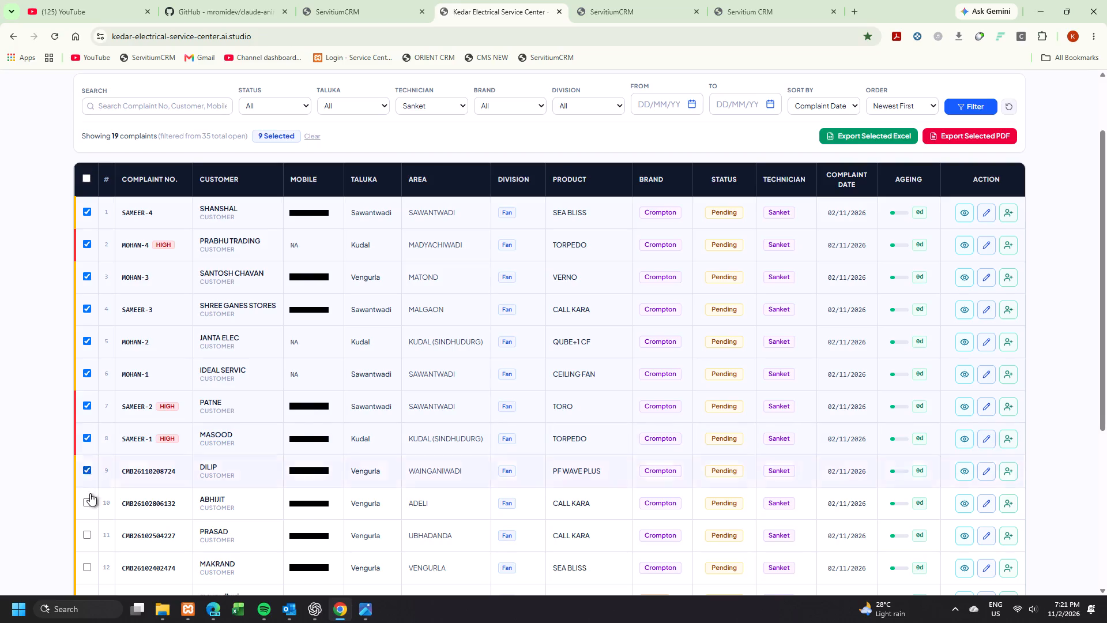
click(84, 505)
scroll(84, 505, down, 3)
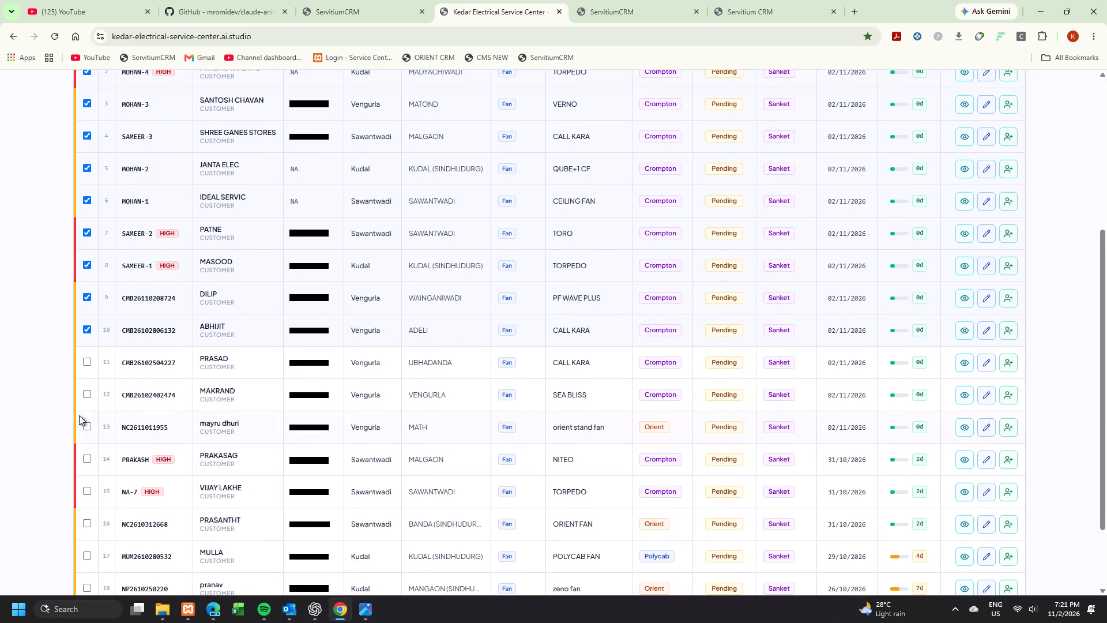
click(86, 362)
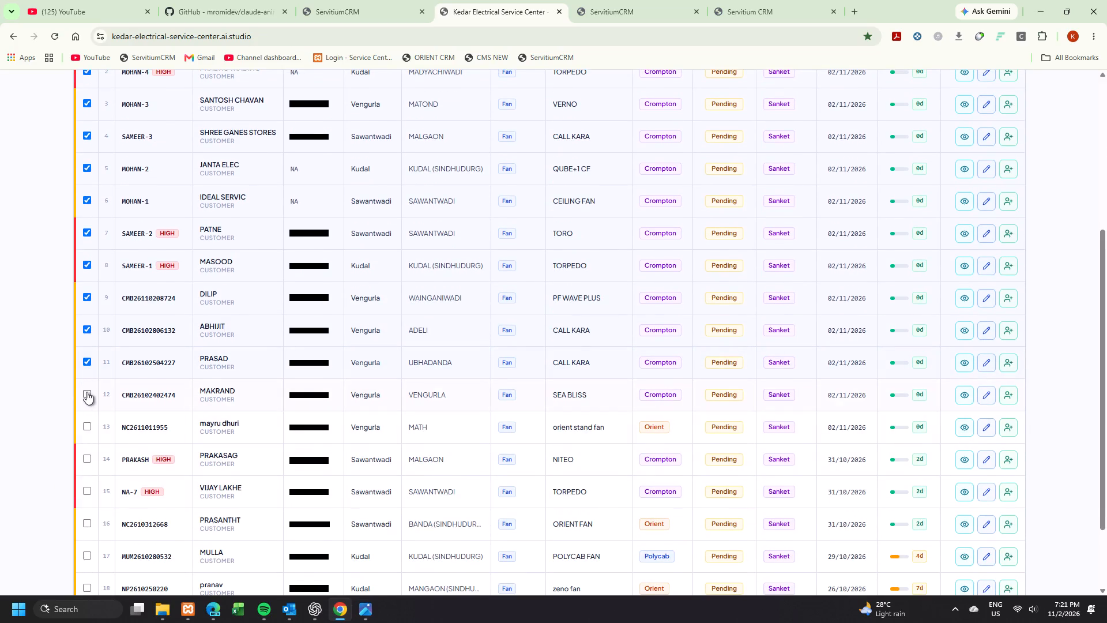
click(86, 392)
click(86, 428)
click(88, 459)
scroll(142, 496, down, 1)
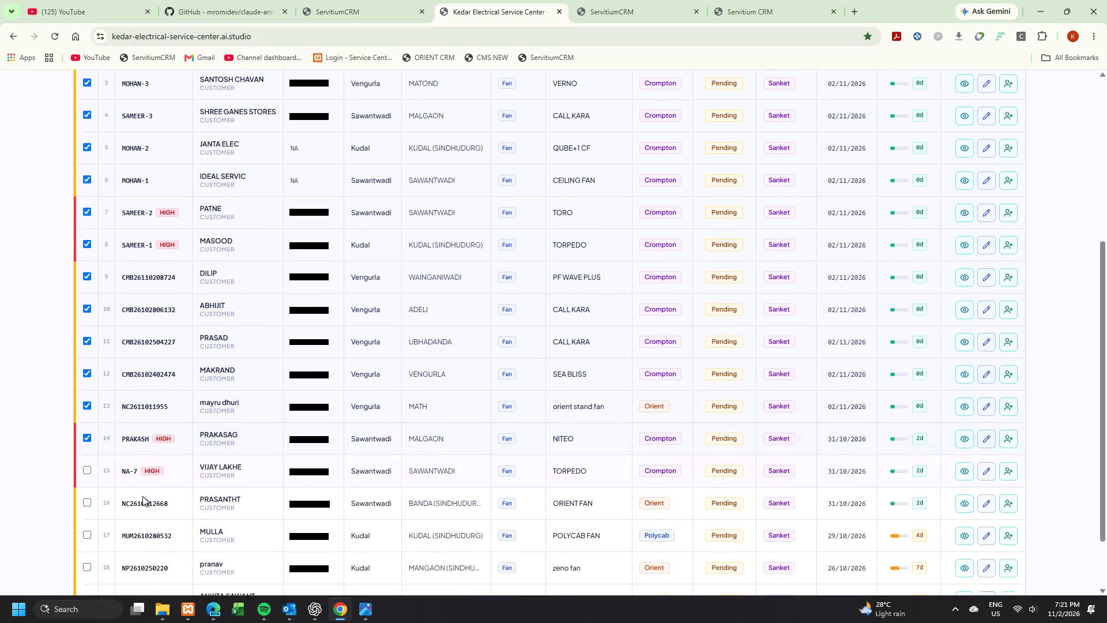
click(81, 433)
click(86, 434)
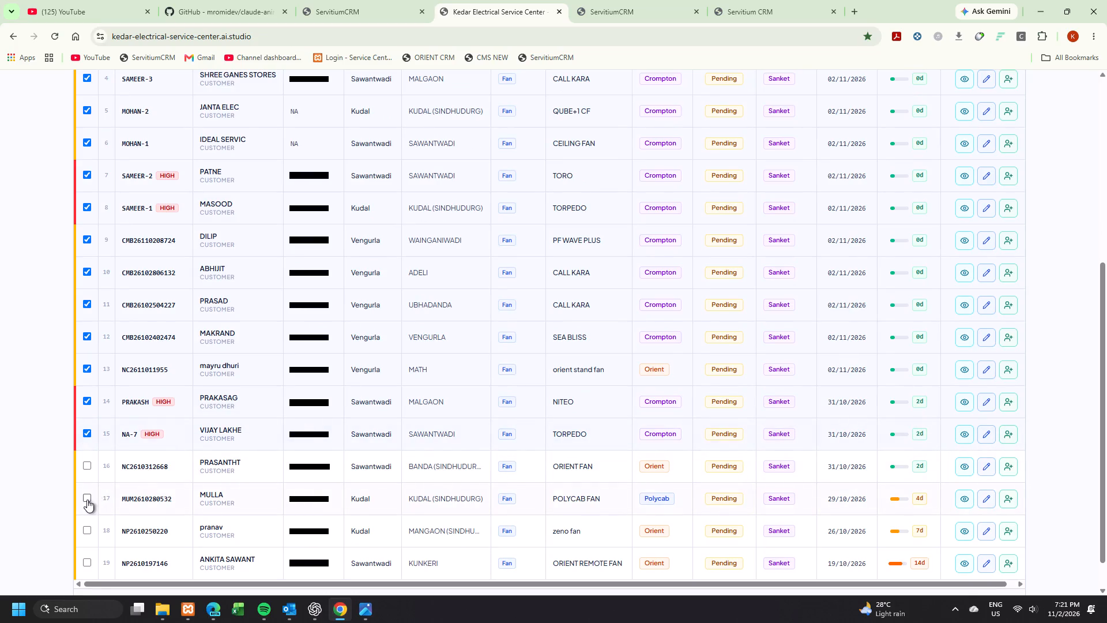
click(90, 532)
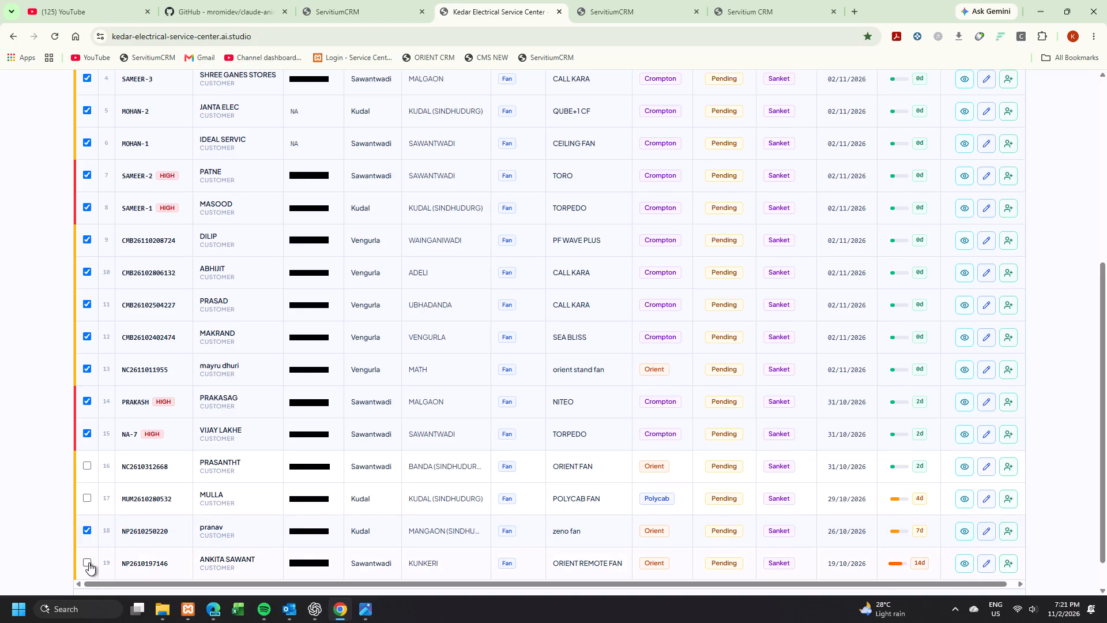
Export the selected complaints to Excel and open the downloaded workbook OpenComplaints_Selected_2026-11-02.
scroll(842, 523, up, 2)
scroll(842, 523, down, 1)
scroll(842, 523, up, 5)
click(894, 228)
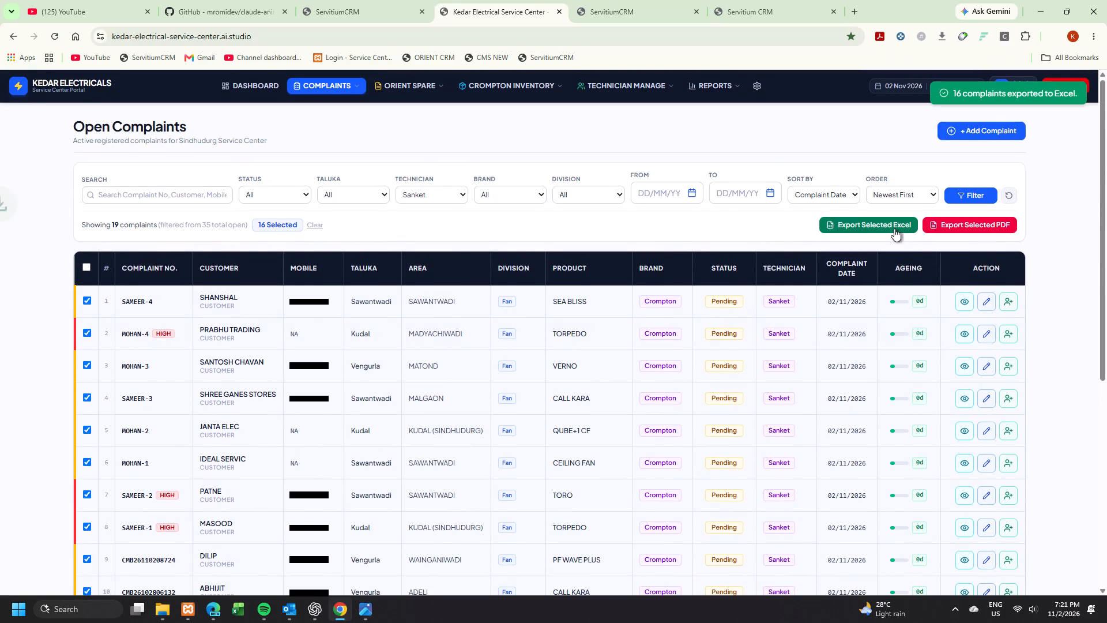
click(949, 77)
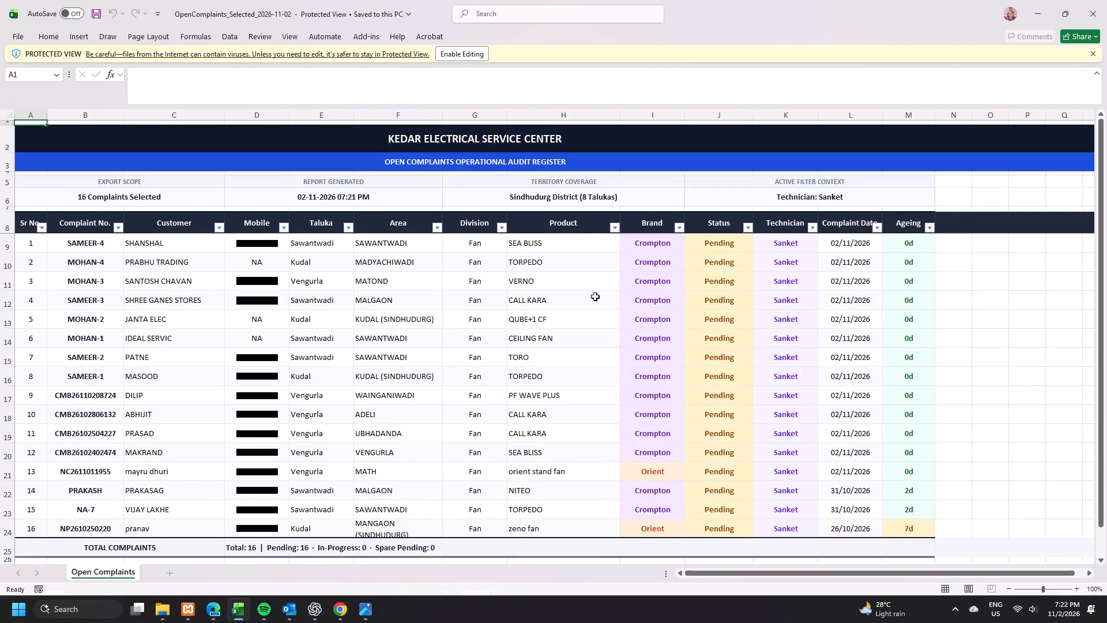
Enable editing of the exported workbook and insert a blank column before the Brand column.
click(668, 118)
right_click(668, 118)
click(570, 271)
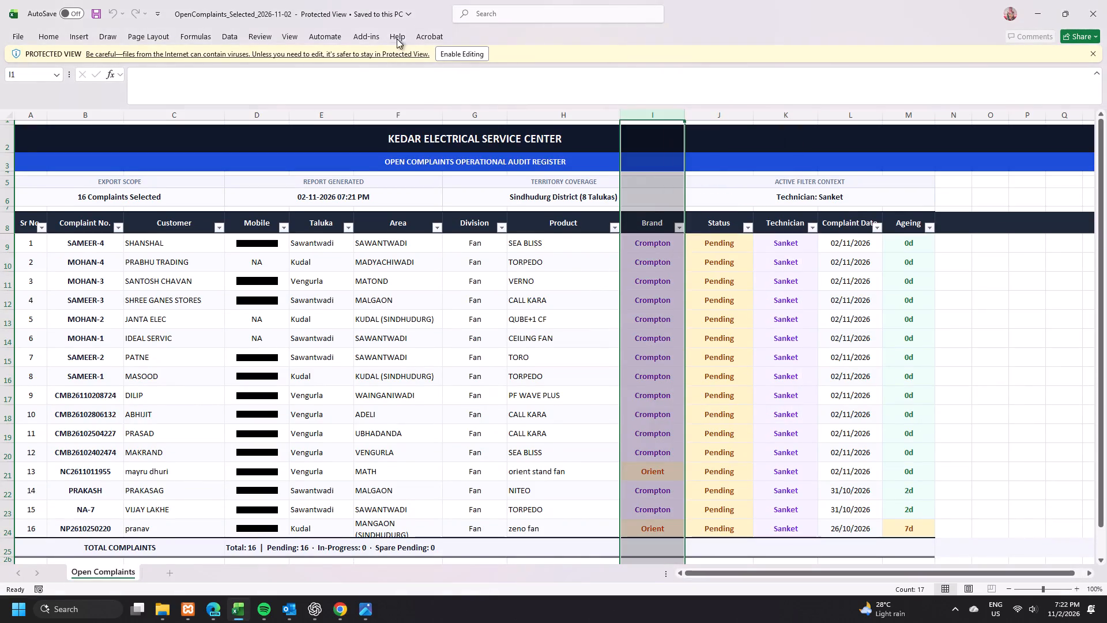
click(464, 59)
click(654, 153)
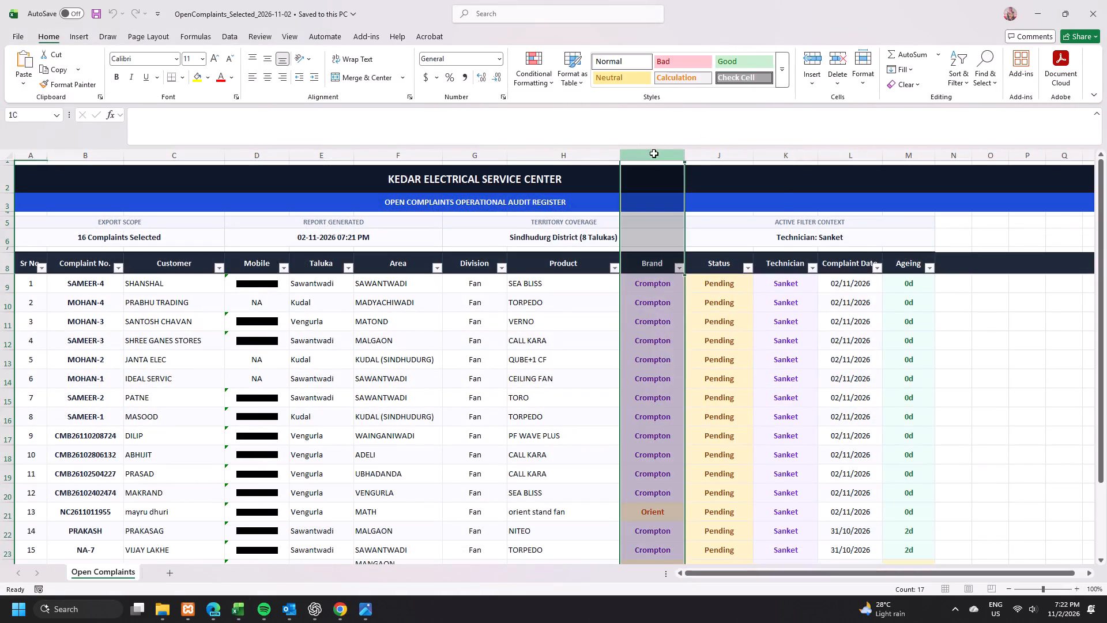
right_click(654, 153)
click(695, 271)
Enter REMARK as the header of the new column in cell I8.
click(661, 268)
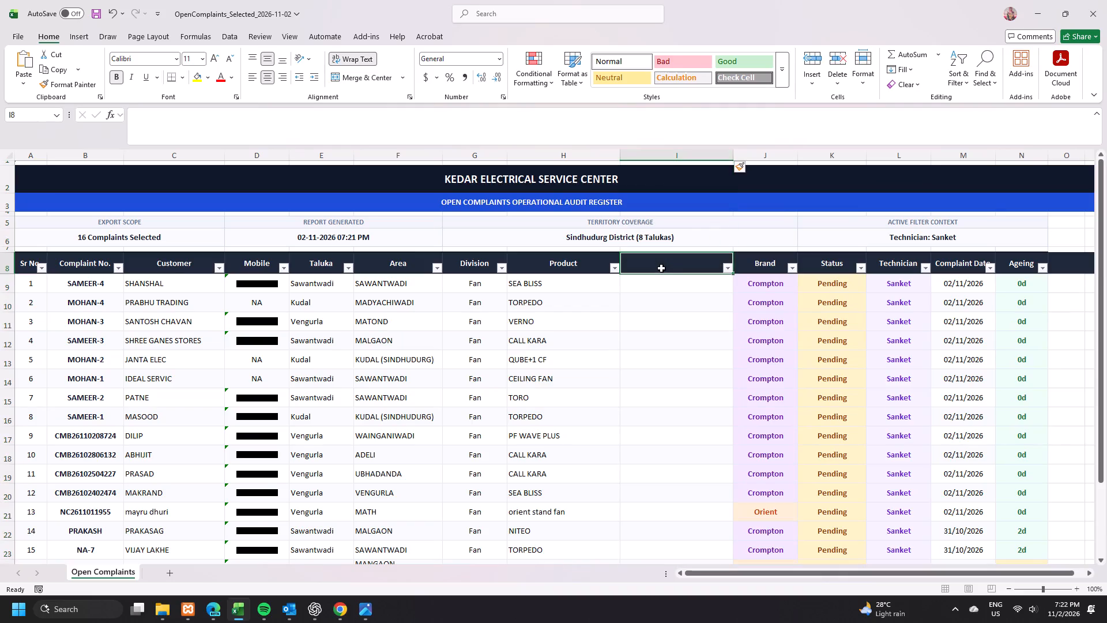
text(REMARK)
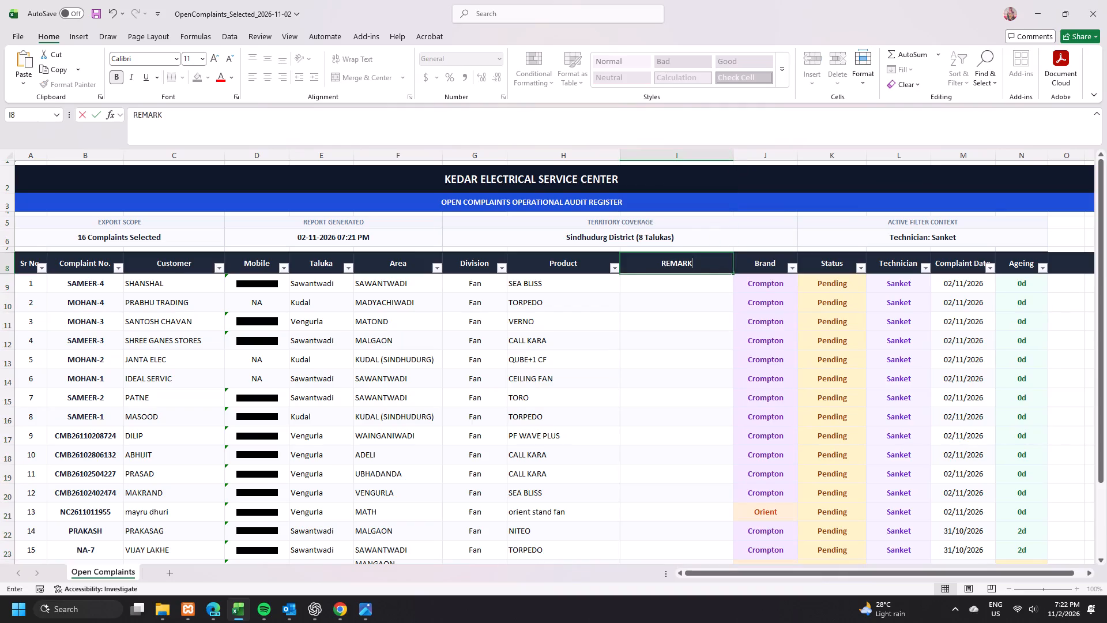
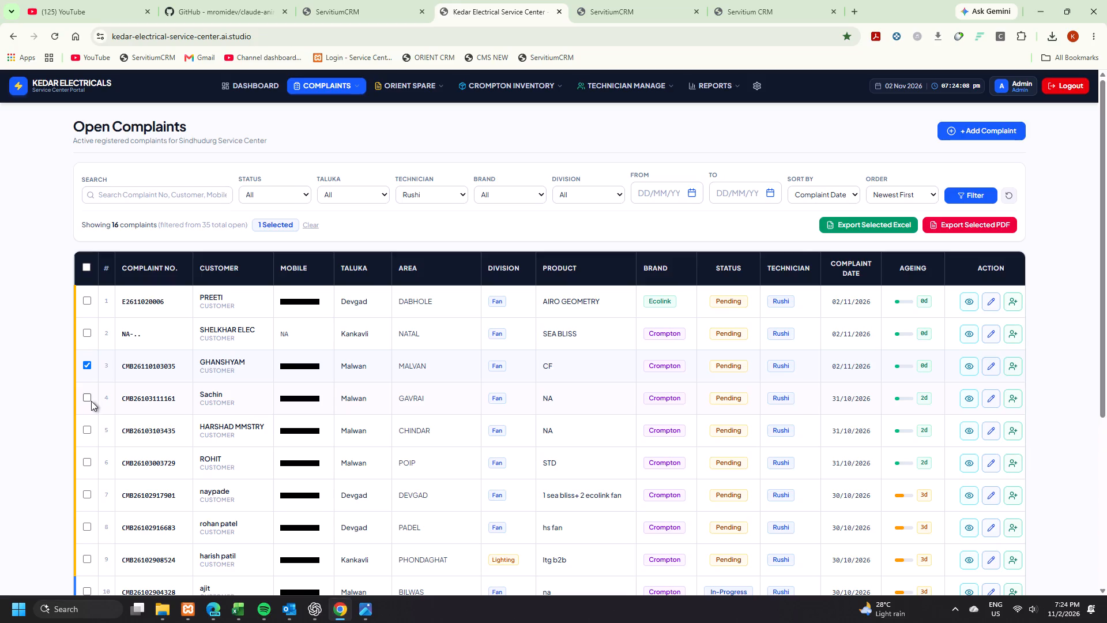
click(78, 394)
click(86, 394)
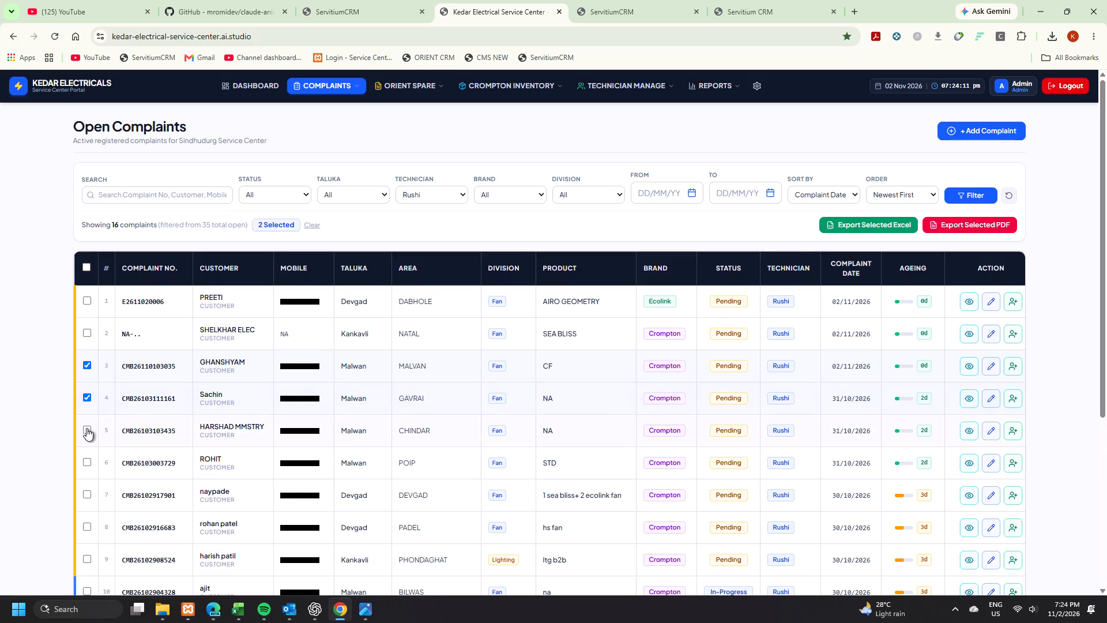
click(87, 428)
click(84, 457)
Export the selected complaints to Excel and open the downloaded workbook OpenComplaints_Selected_2026-11-02 (1).
scroll(106, 512, down, 2)
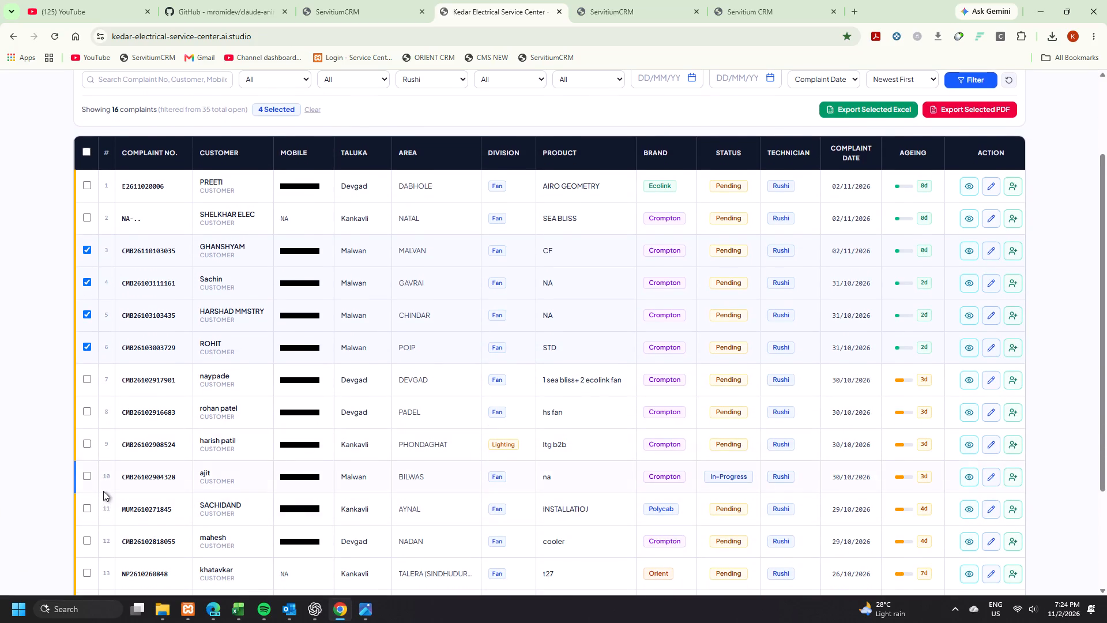
scroll(103, 491, down, 2)
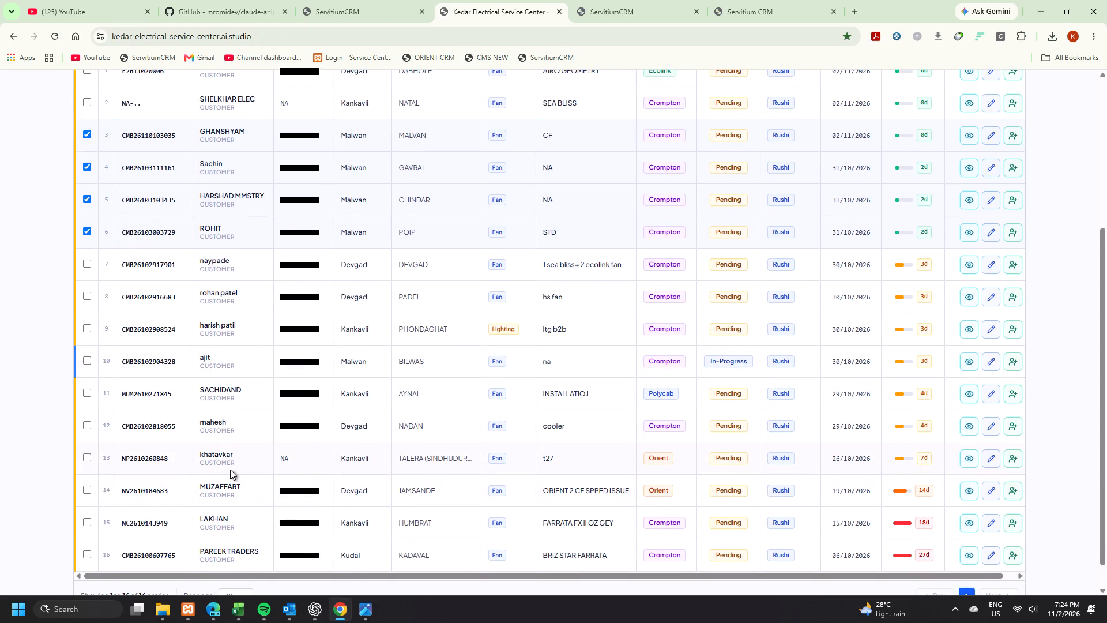
scroll(230, 470, up, 2)
scroll(230, 470, down, 1)
scroll(307, 436, down, 1)
scroll(307, 436, up, 3)
click(887, 168)
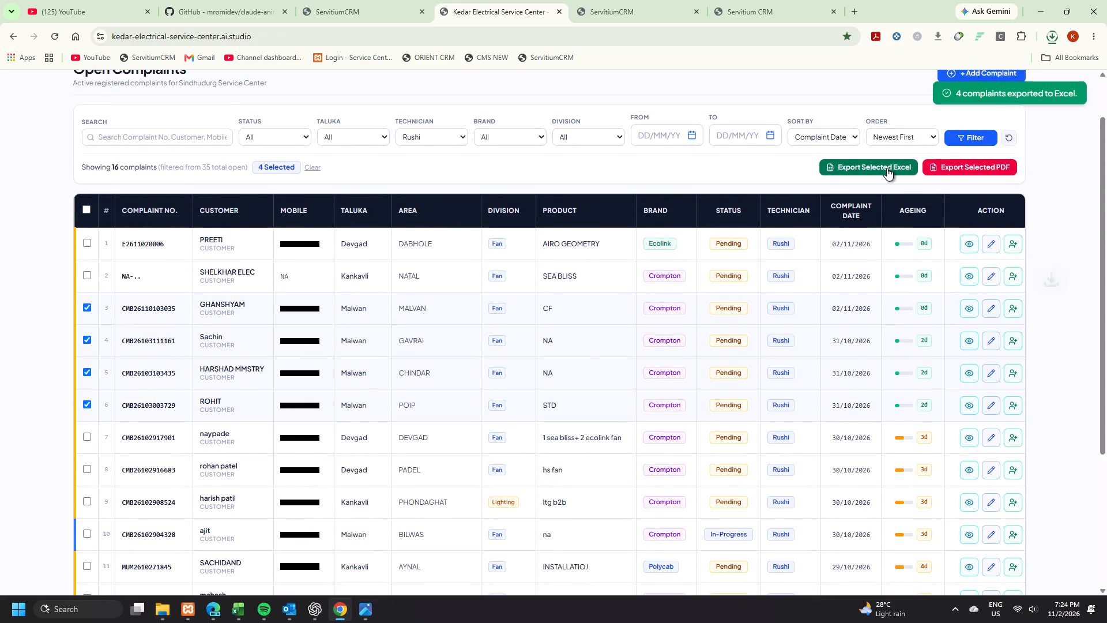
click(938, 74)
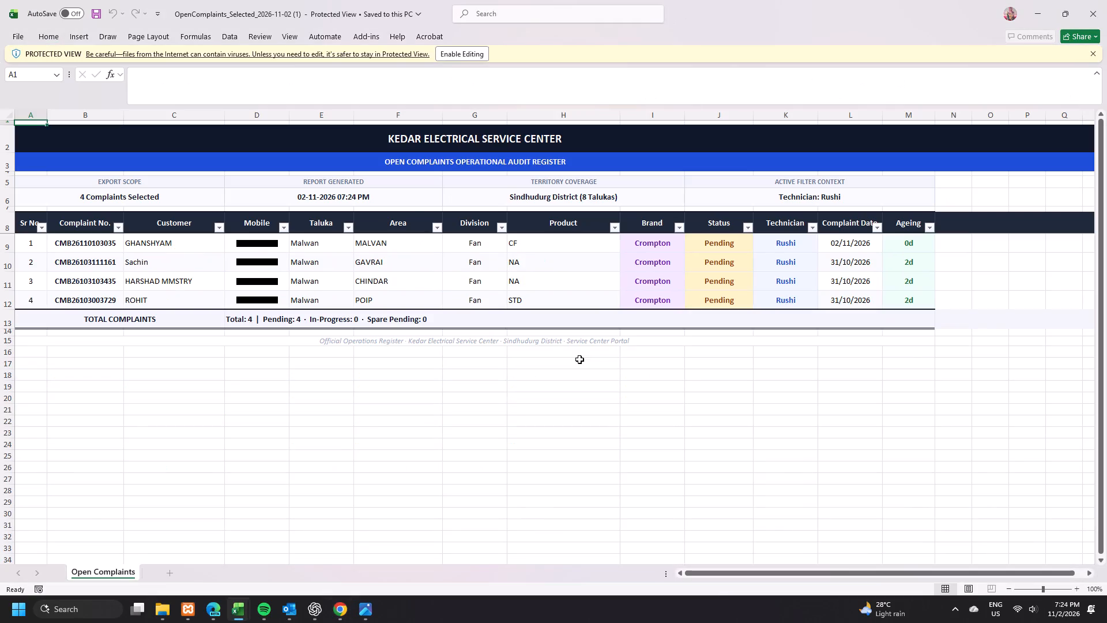
click(514, 269)
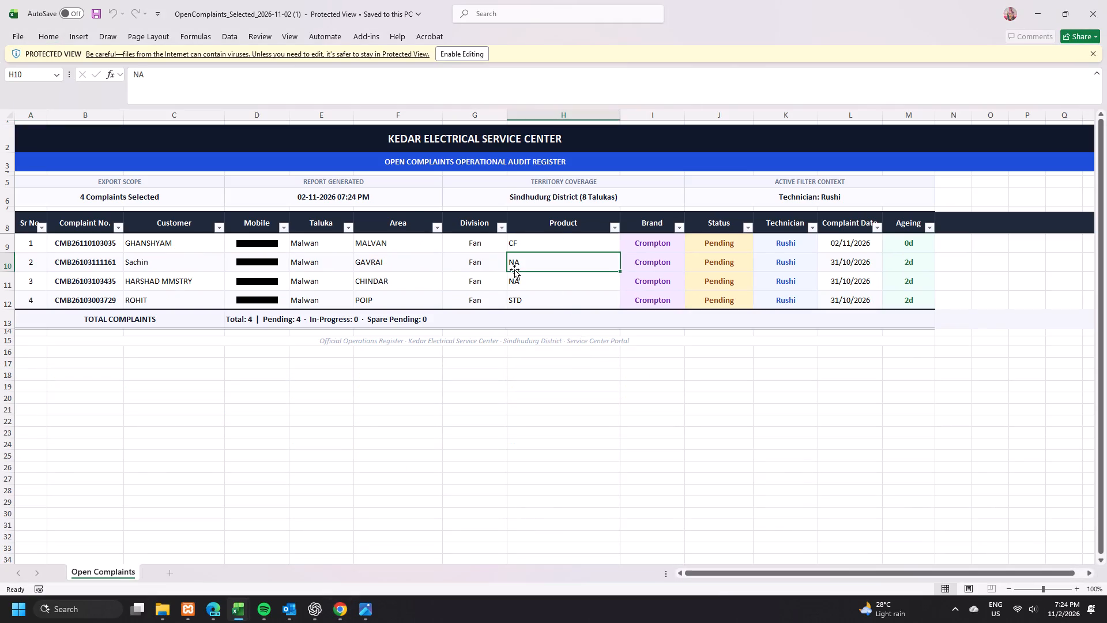
key(BackSpace)
text(STA)
click(563, 331)
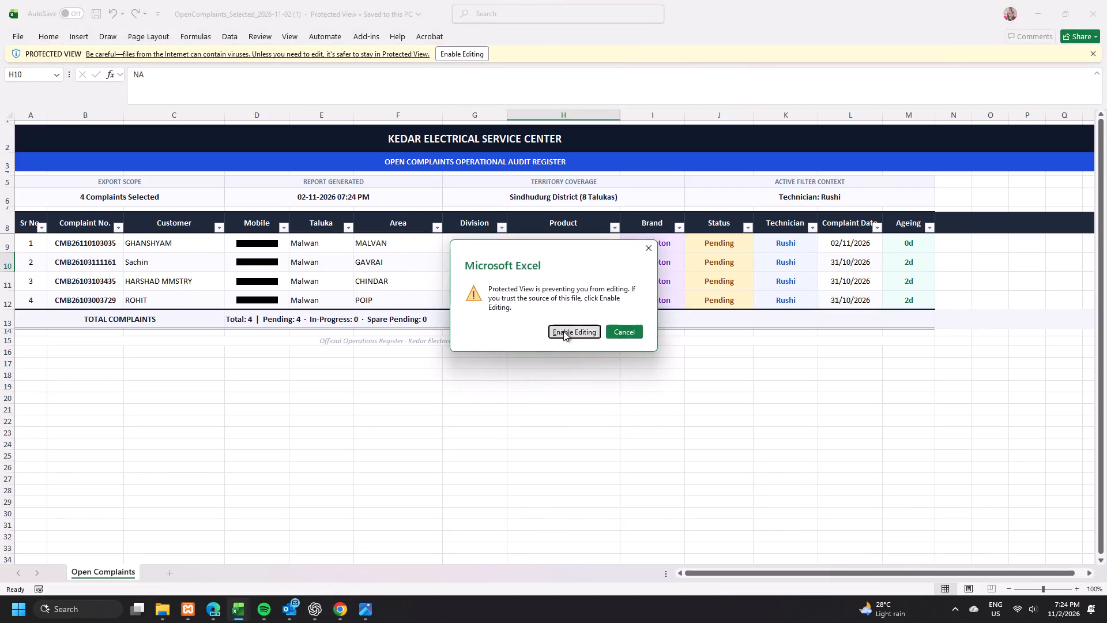
click(567, 308)
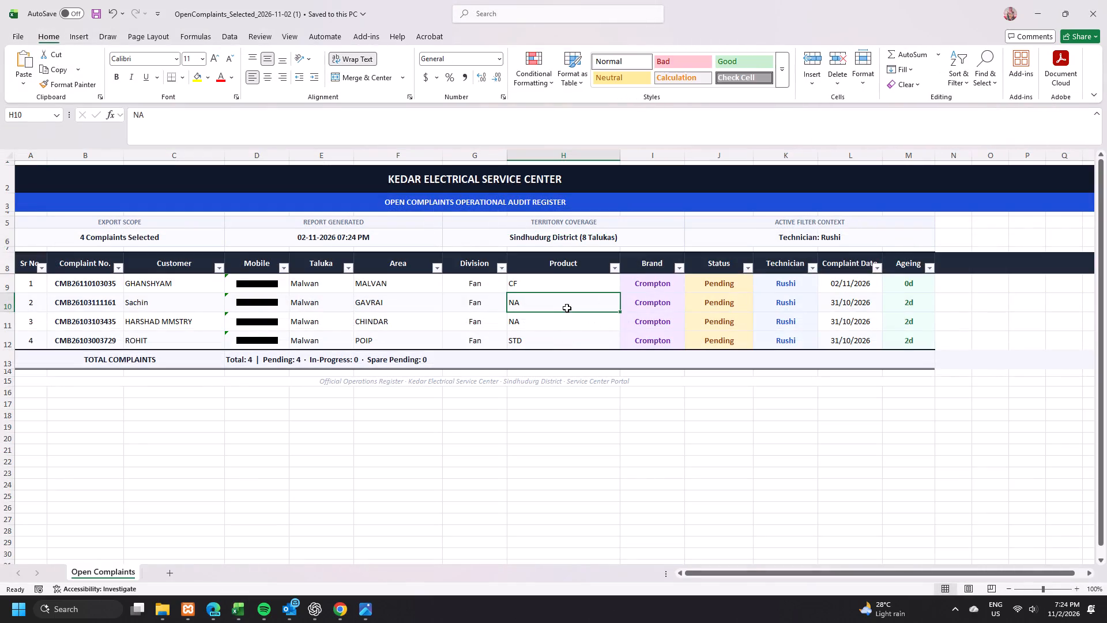
text(STAR DRIFT)
key(Down)
text(SWA)
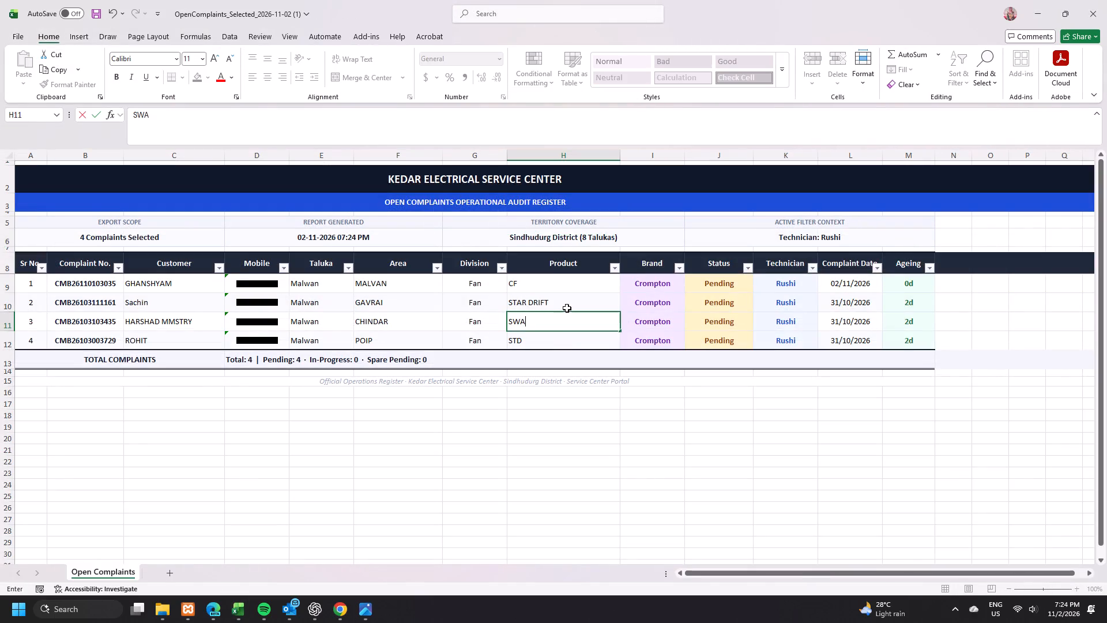
key(BackSpace)
key(BackSpace)
text(EA B)
text(LISS)
key(Left)
key(Left)
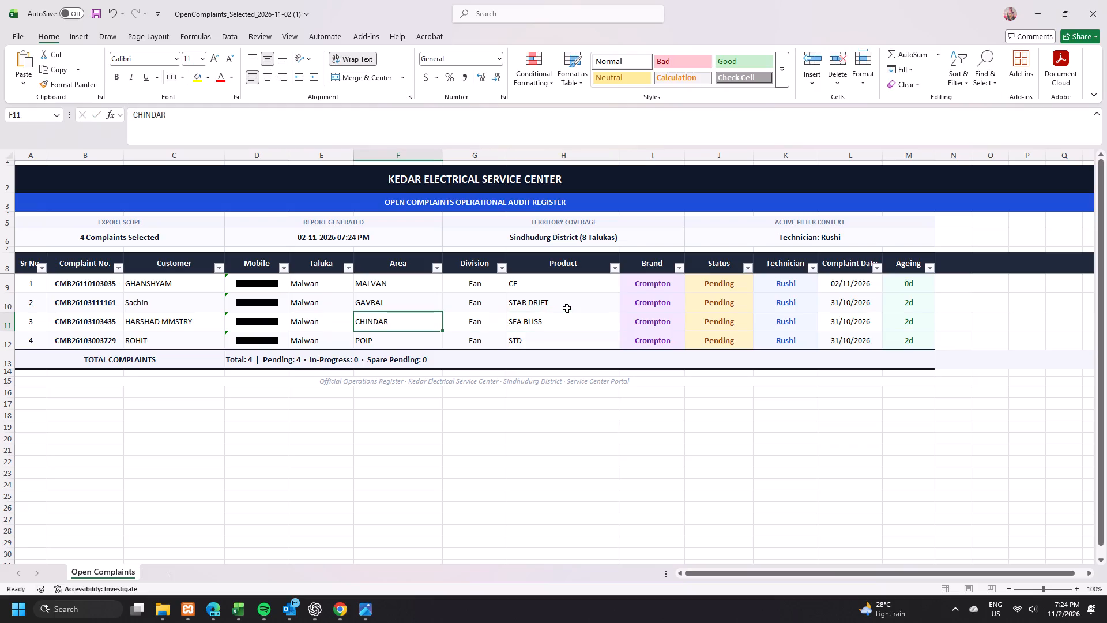
key(BackSpace)
text(HADI)
key(Down)
key(Right)
key(Right)
key(Up)
key(Up)
key(Up)
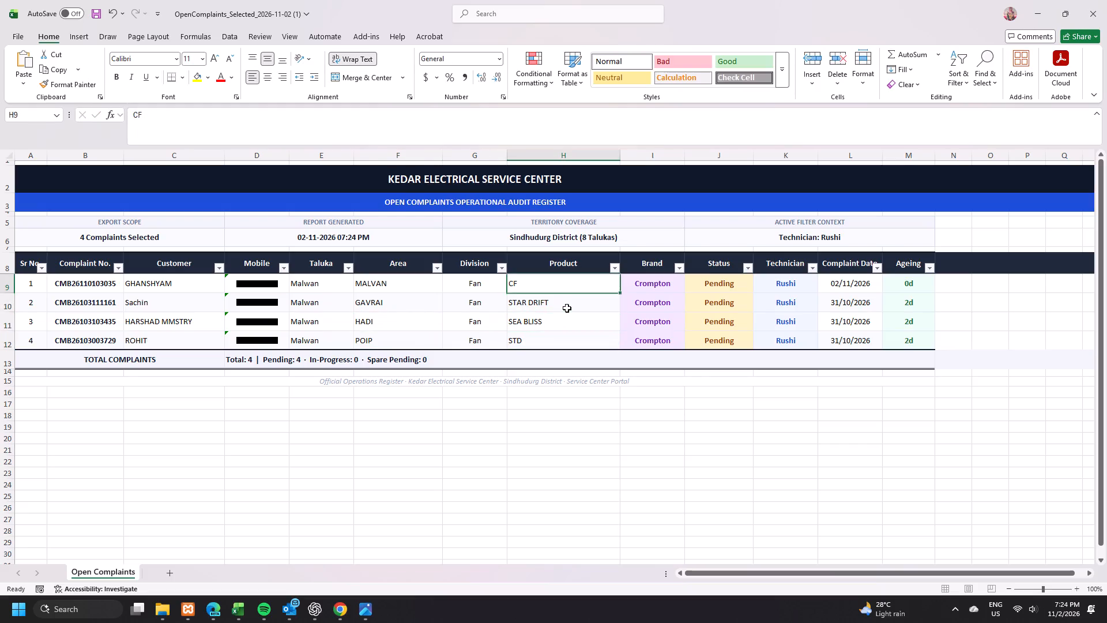
key(Down)
key(Up)
key(BackSpace)
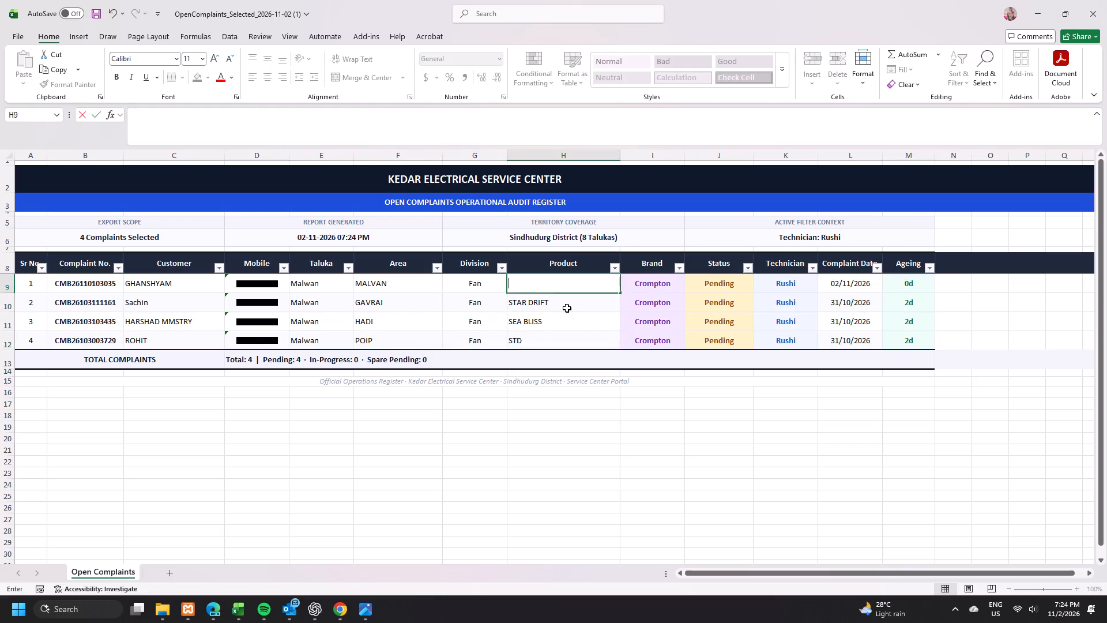
text(STAR)
key(space)
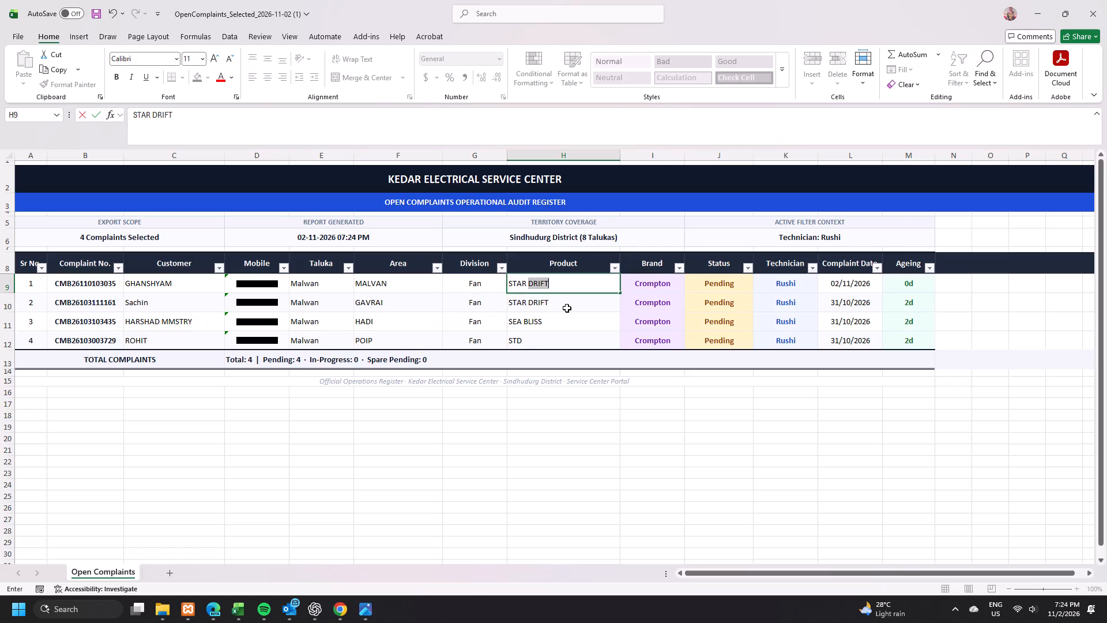
key(Down)
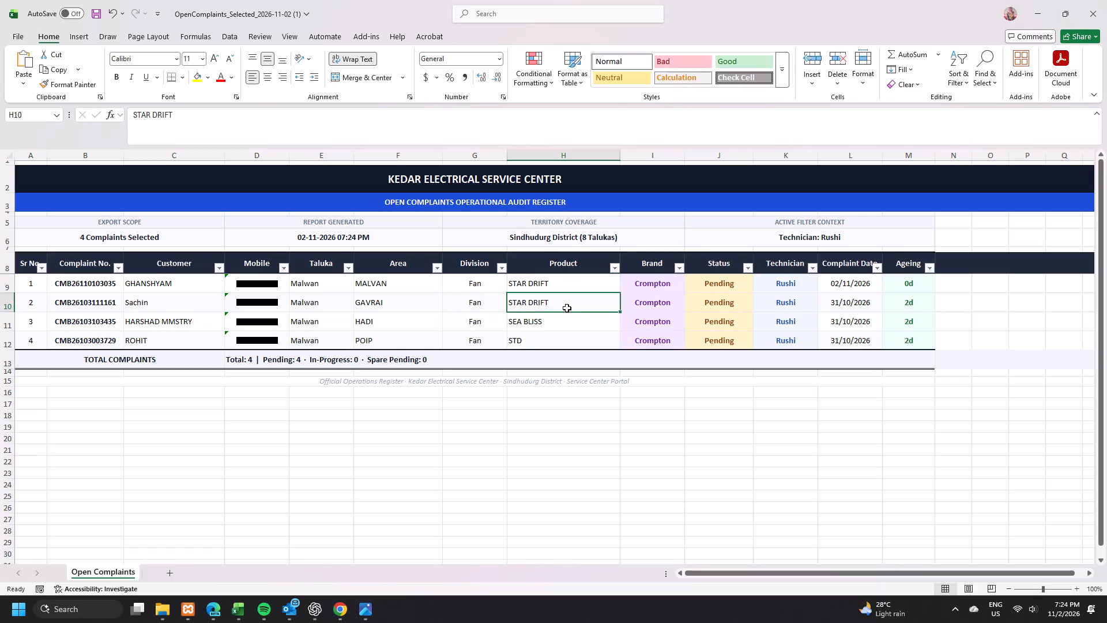
Move the cell selection to an empty cell below the table and start a screen capture of the complaints sheet.
scroll(567, 308, up, 1)
click(539, 397)
key(Print)
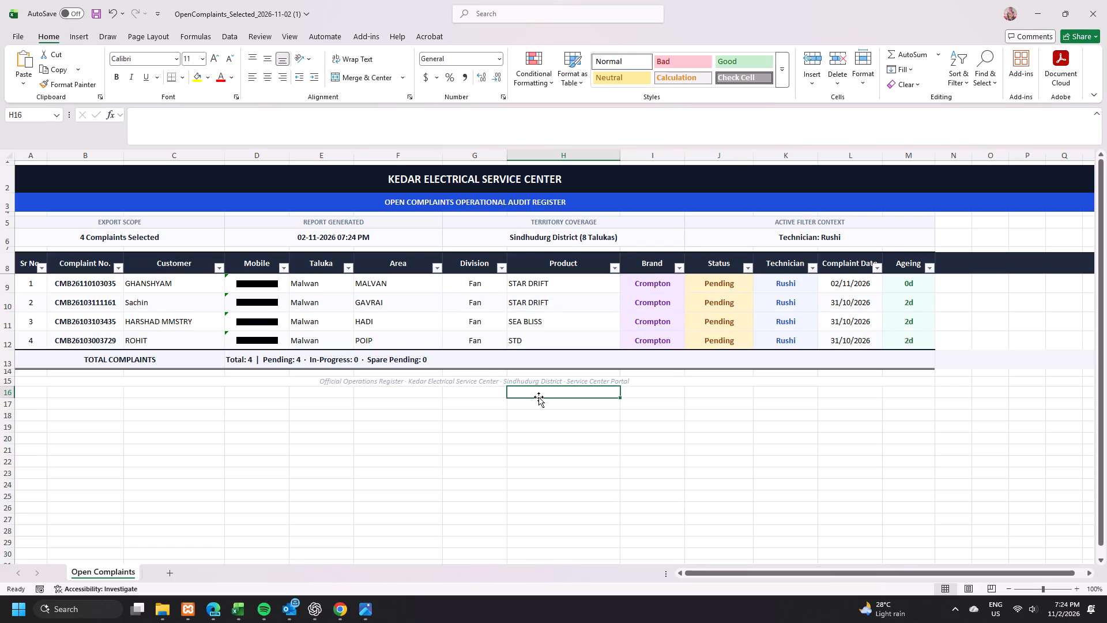
Capture the complaints table as a screenshot, from the Sr No. header row through the TOTAL COMPLAINTS row and across to the Ageing column.
drag(16, 248, 916, 359)
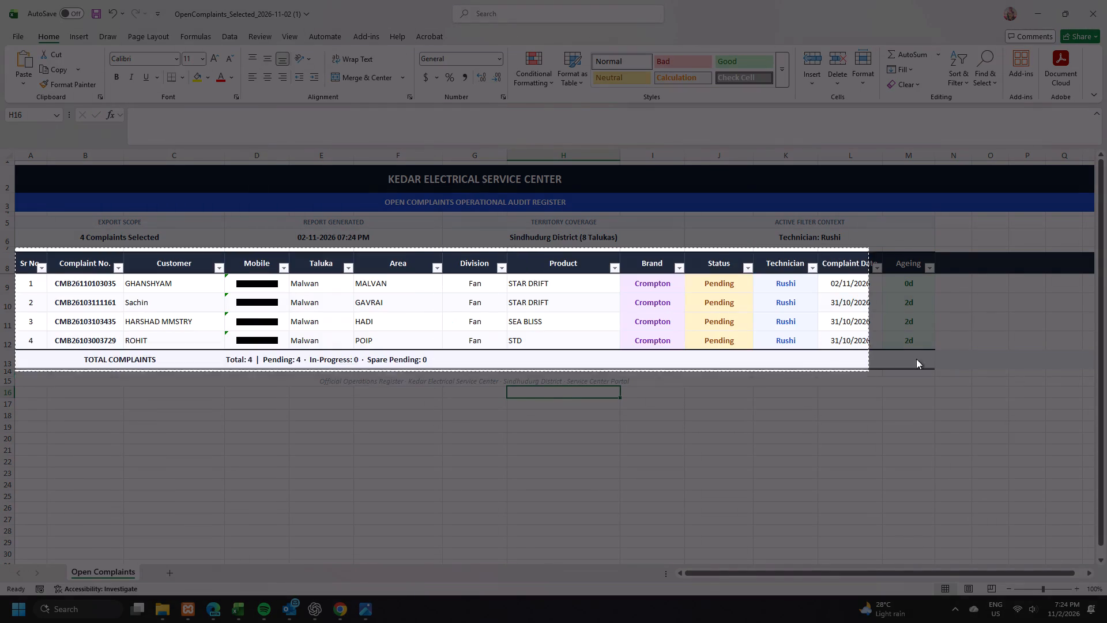
drag(916, 359, 939, 373)
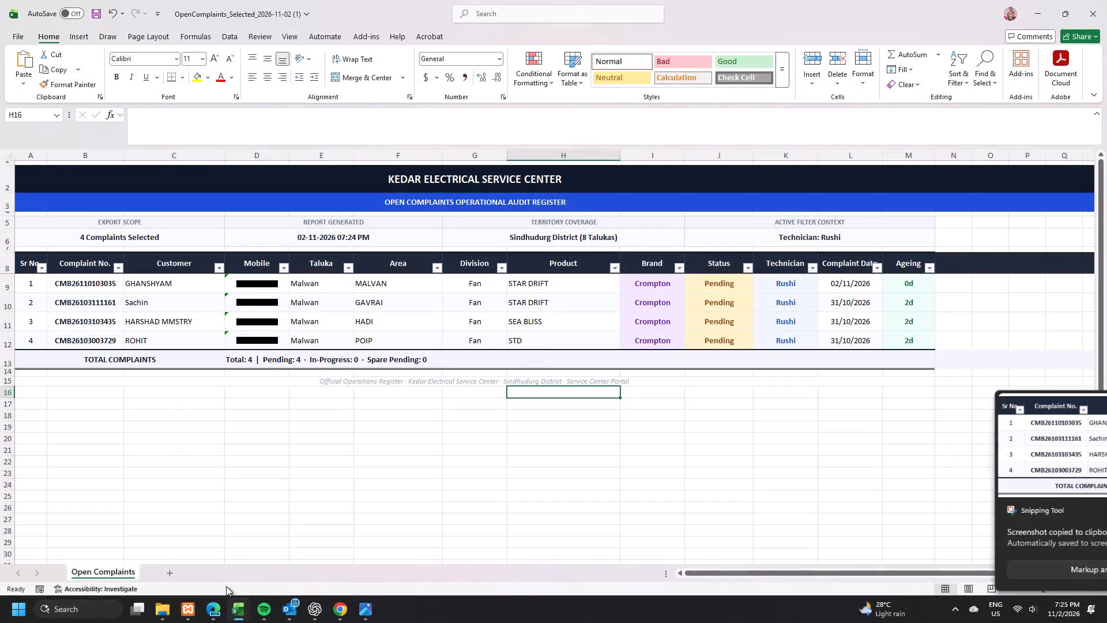
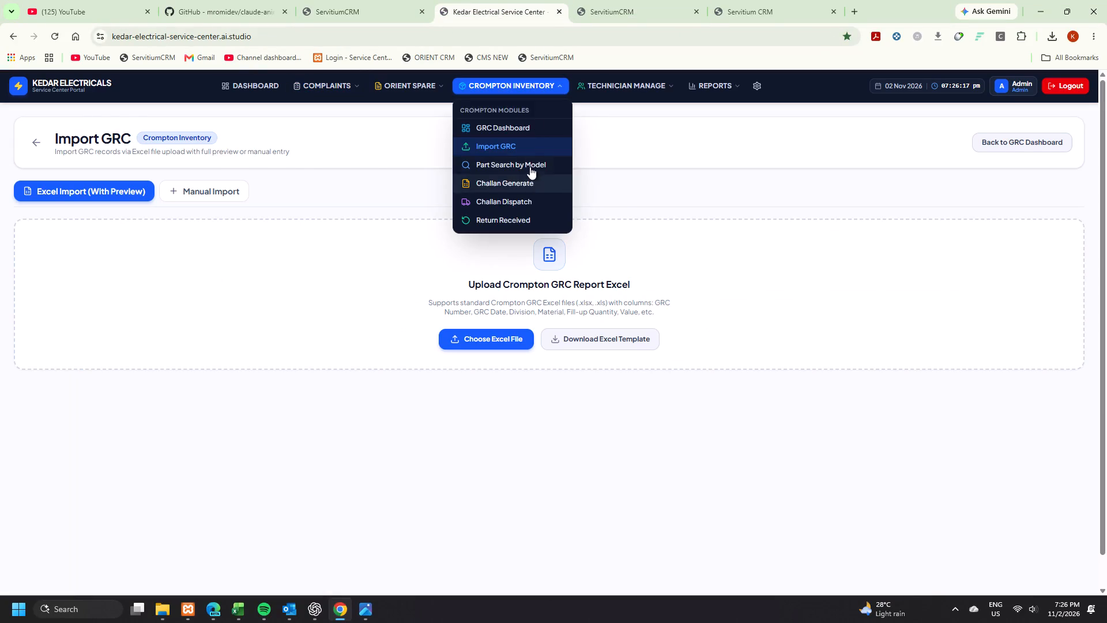
Search the Crompton parts by model for model code ACGC-AURAPAC38 and look through the listed parts and their GRC availability.
click(529, 166)
click(197, 241)
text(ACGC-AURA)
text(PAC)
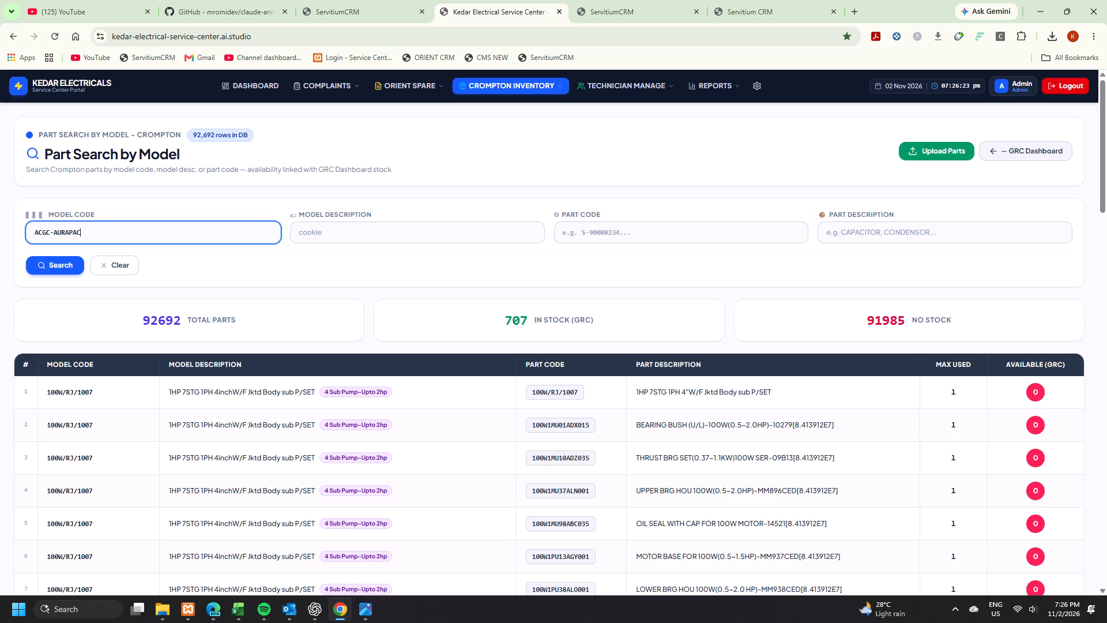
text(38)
click(47, 259)
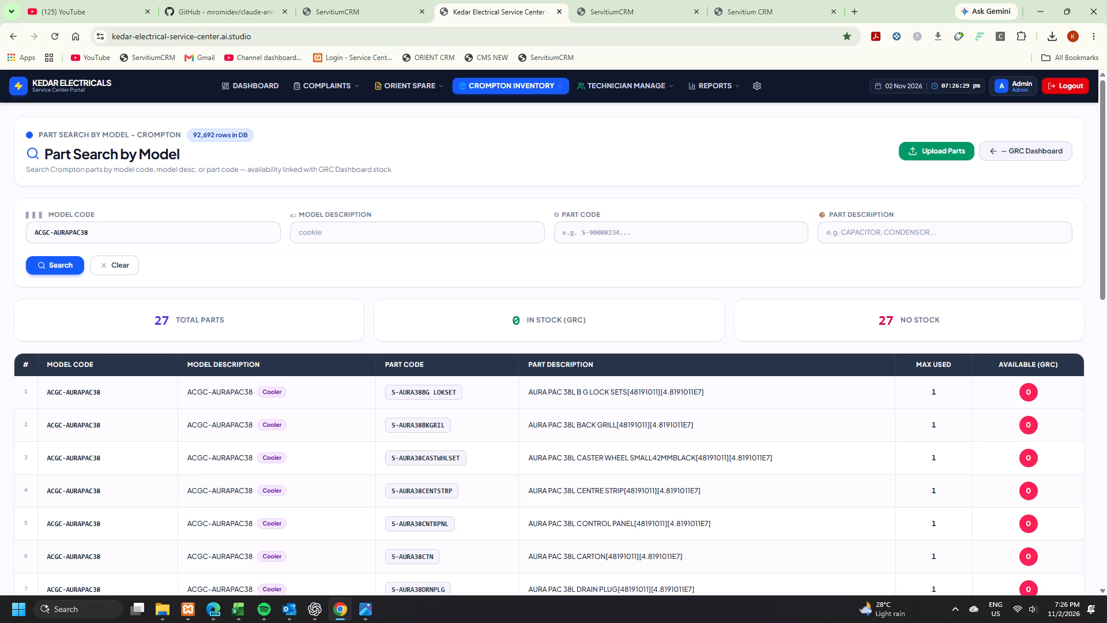
scroll(581, 393, down, 2)
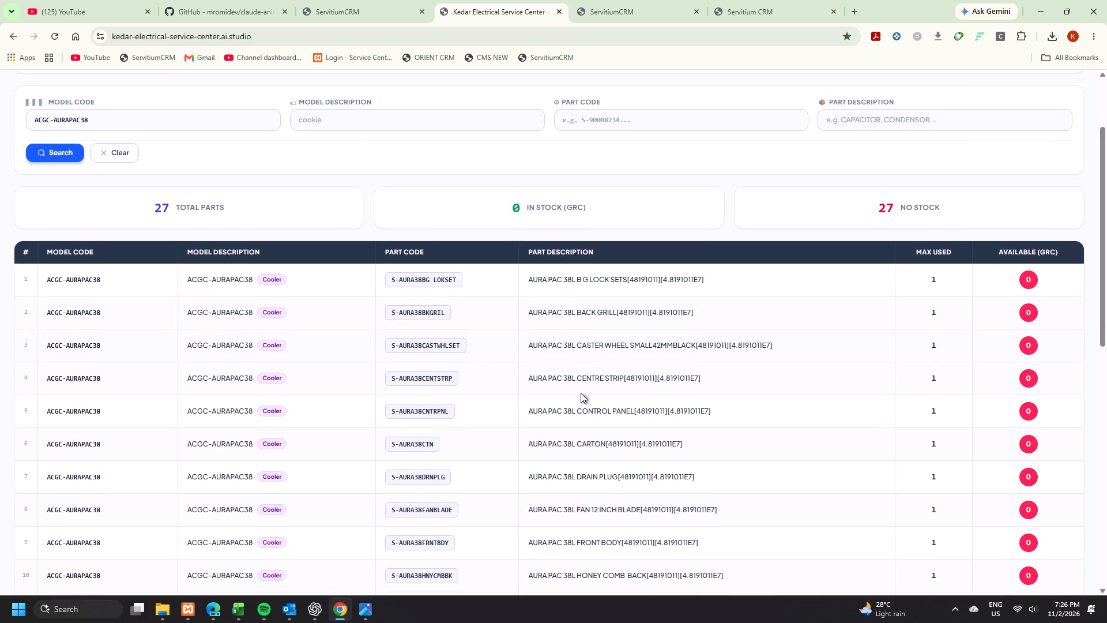
scroll(581, 393, down, 2)
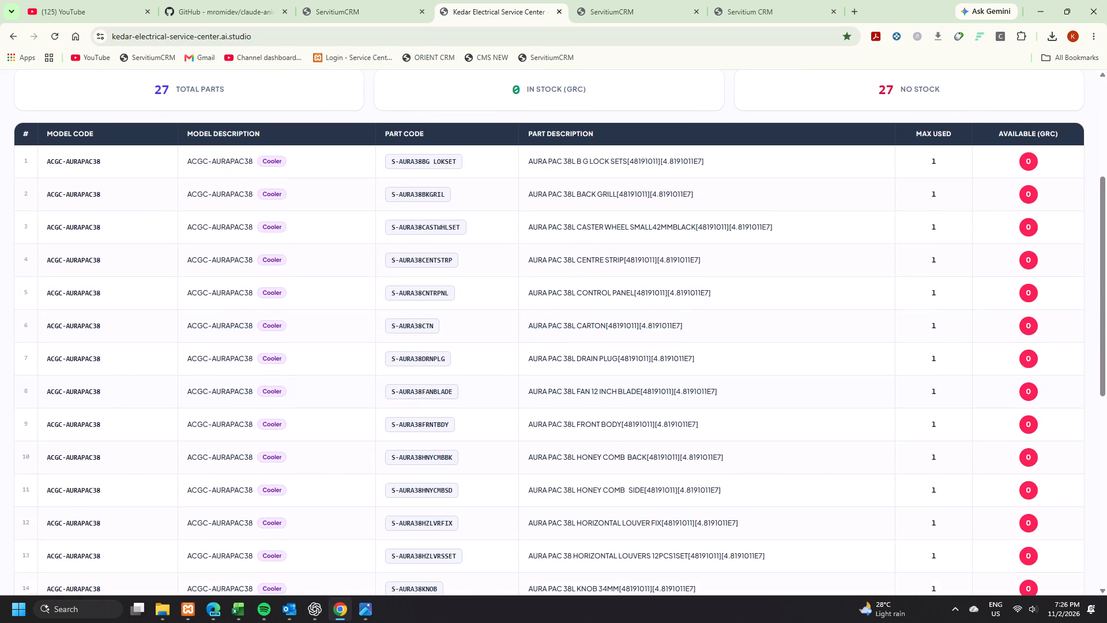
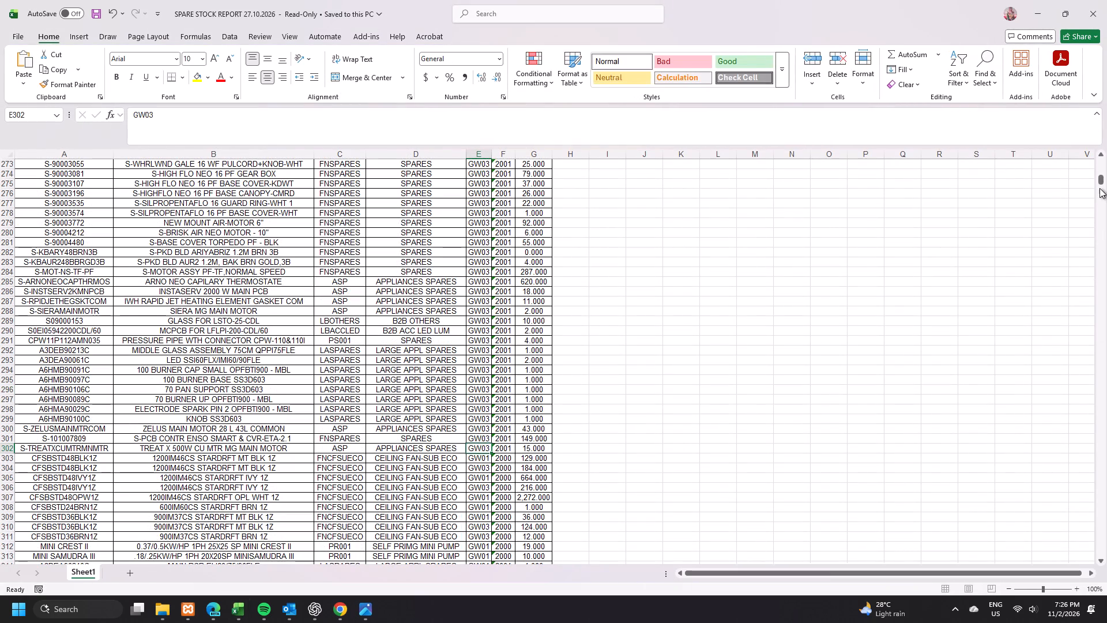
Turn on filtering for the header row of the SPARE STOCK REPORT 27.10.2026 sheet.
drag(1101, 179, 1106, 142)
click(268, 190)
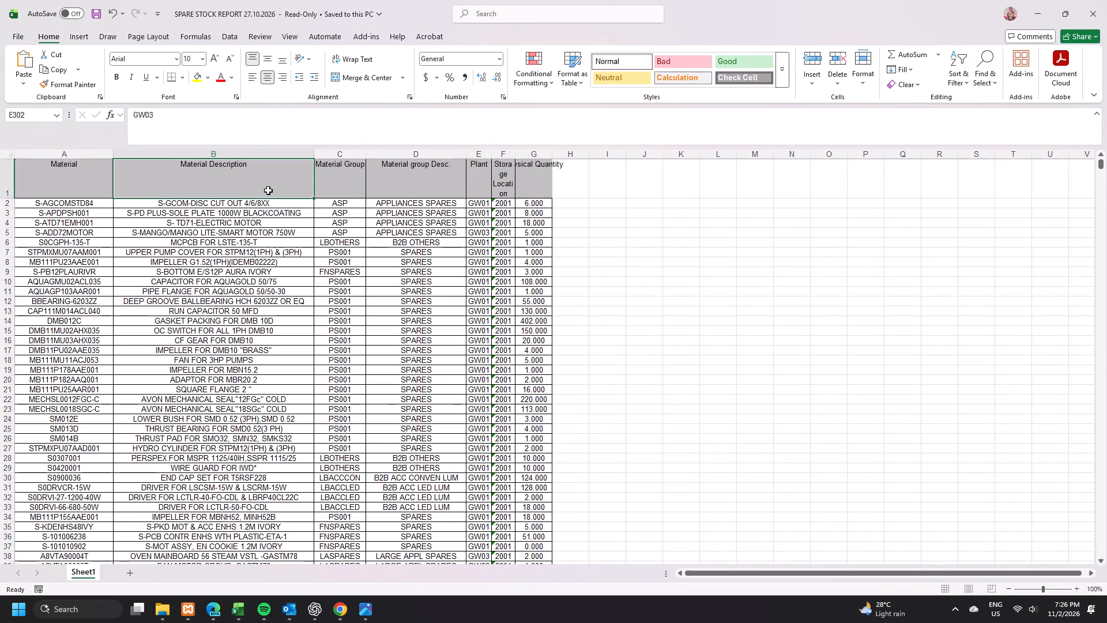
click(954, 82)
click(982, 155)
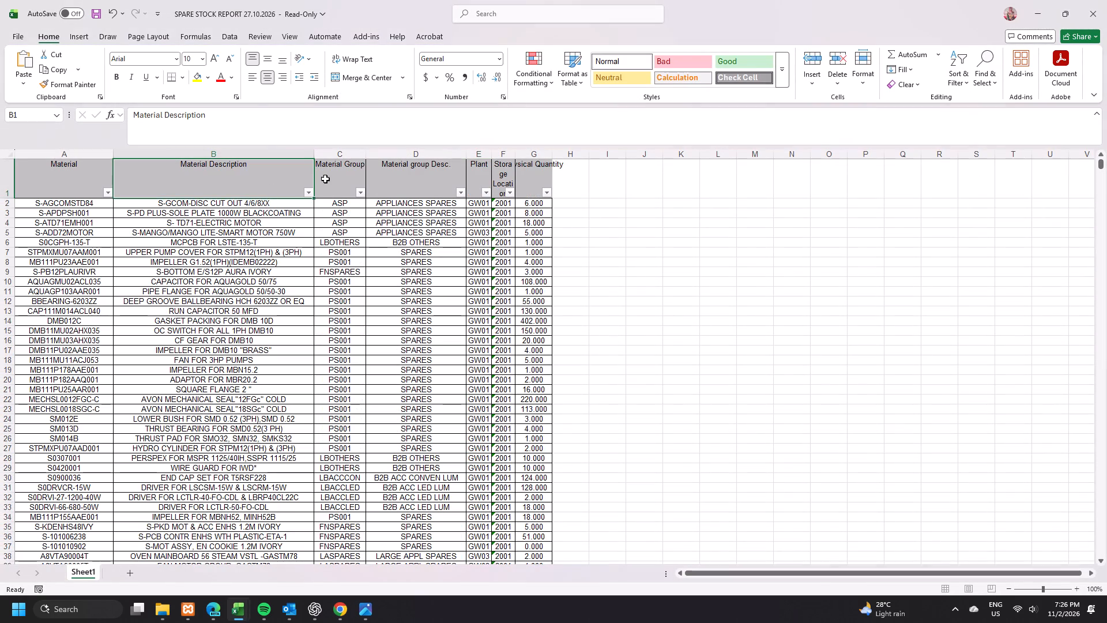
Filter the Material Description column of the spare stock report to the entries matching HONEY.
click(313, 192)
click(244, 335)
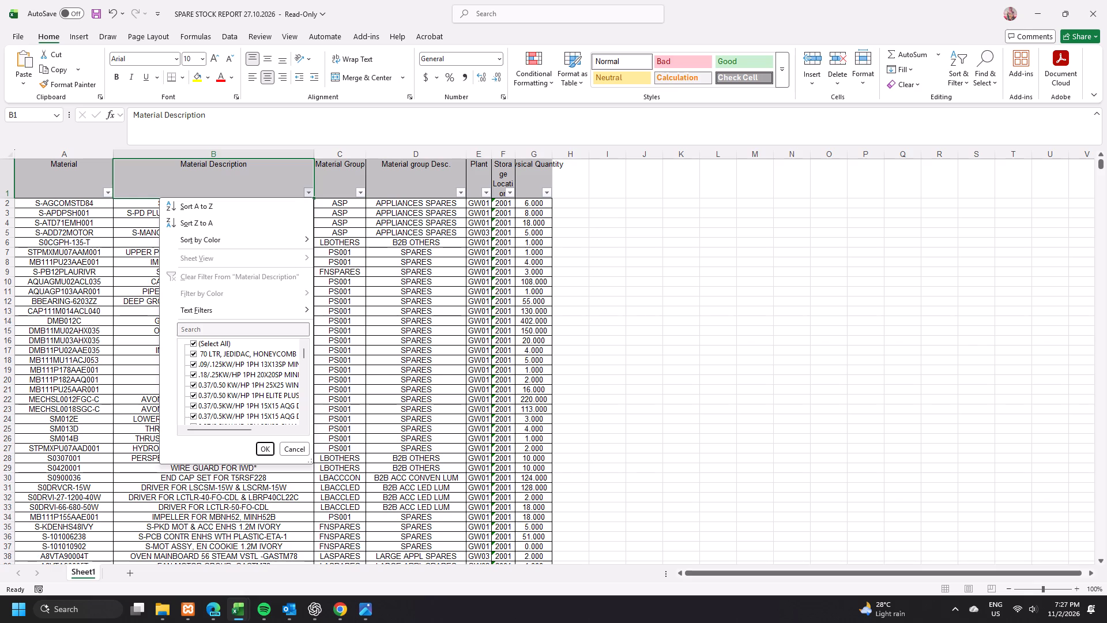
click(240, 332)
text(HONEY)
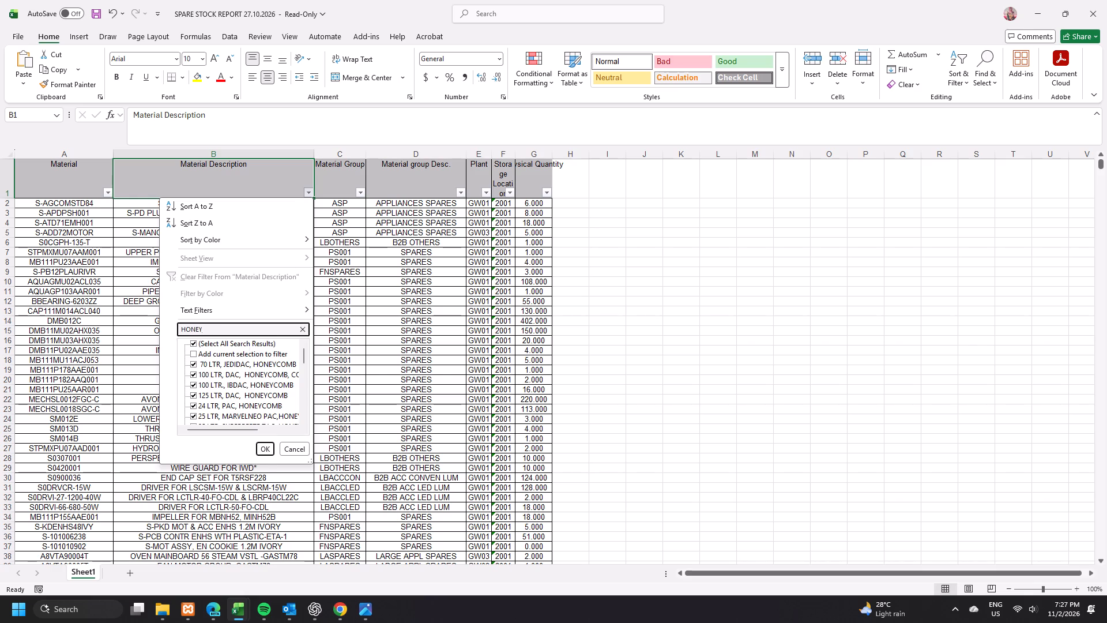
click(266, 452)
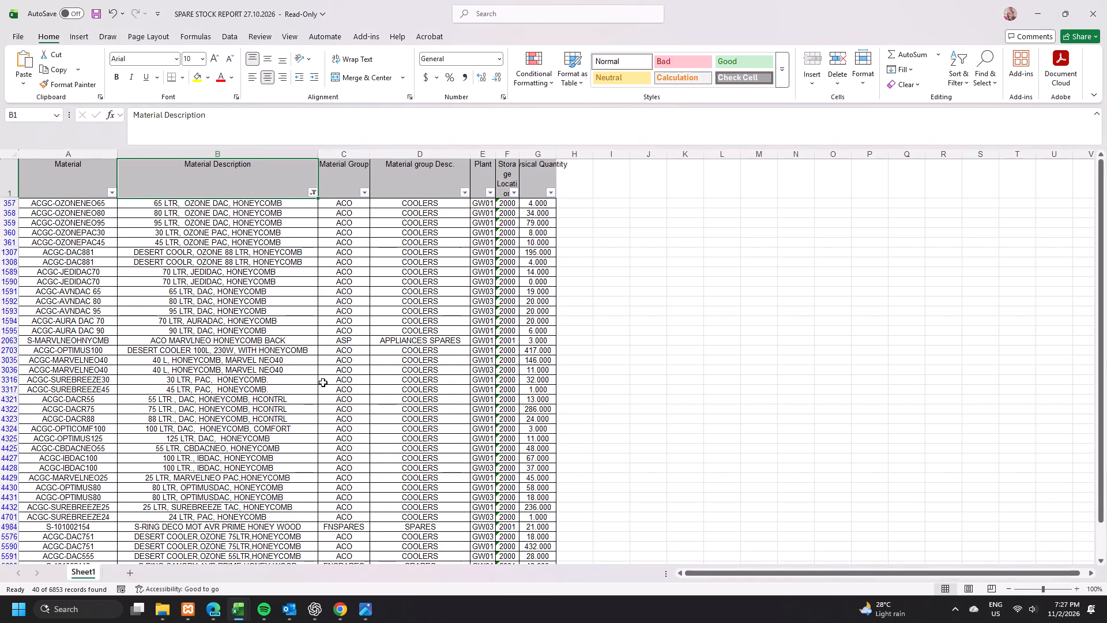
Filter the Material group Desc. column of the spare stock report to APPLIANCES SPARES and SPARES only.
click(465, 189)
click(367, 340)
click(370, 354)
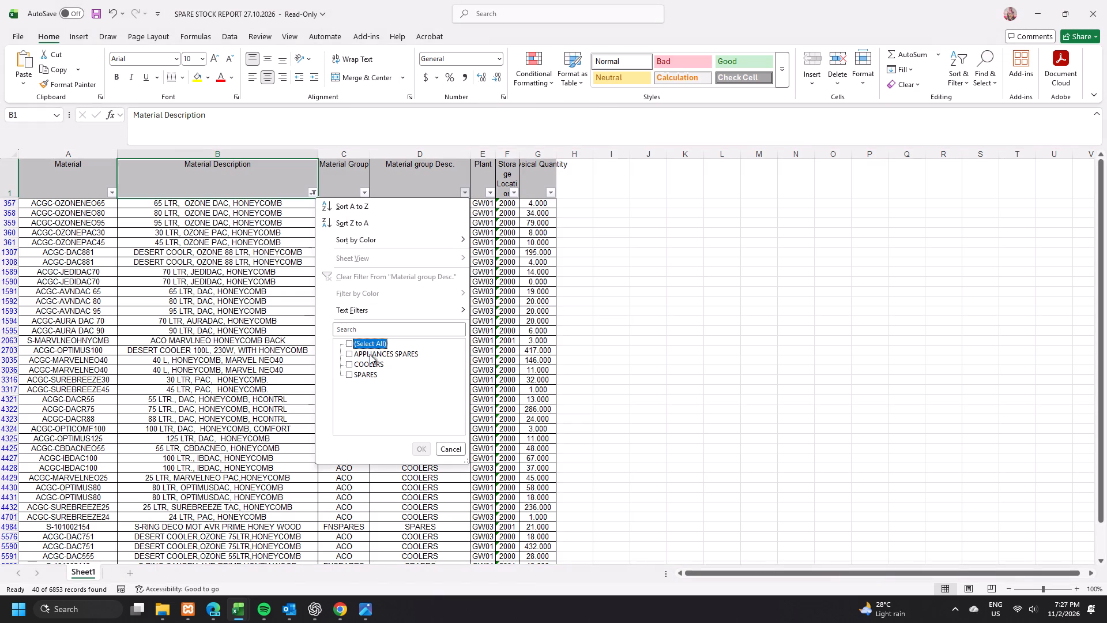
click(372, 371)
click(417, 448)
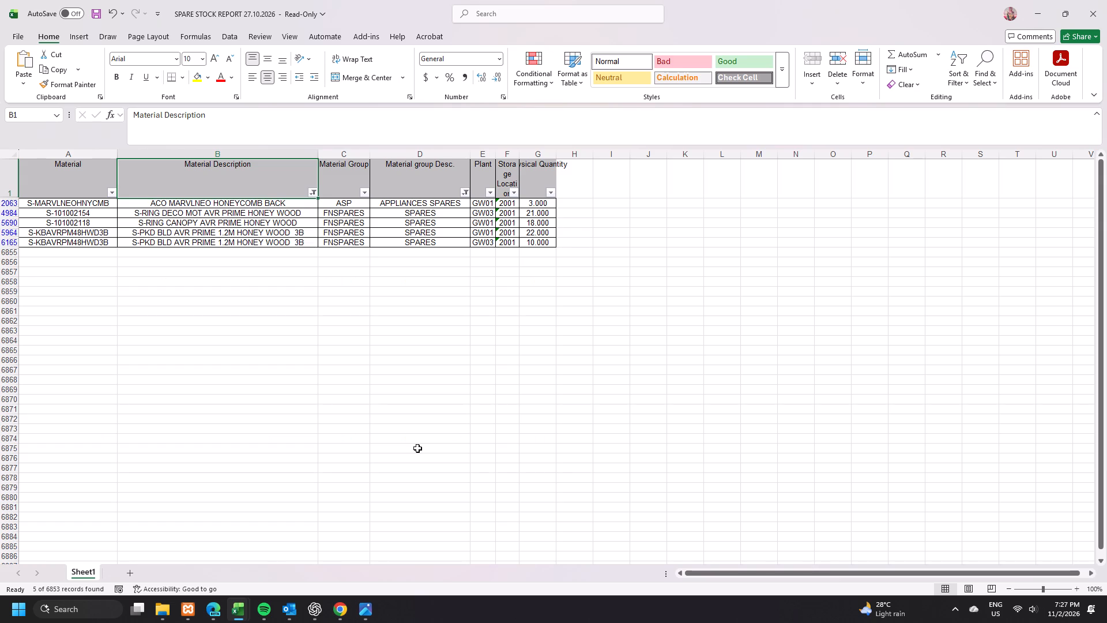
Close the SPARE STOCK REPORT 27.10.2026 workbook without saving the changes.
click(1106, 0)
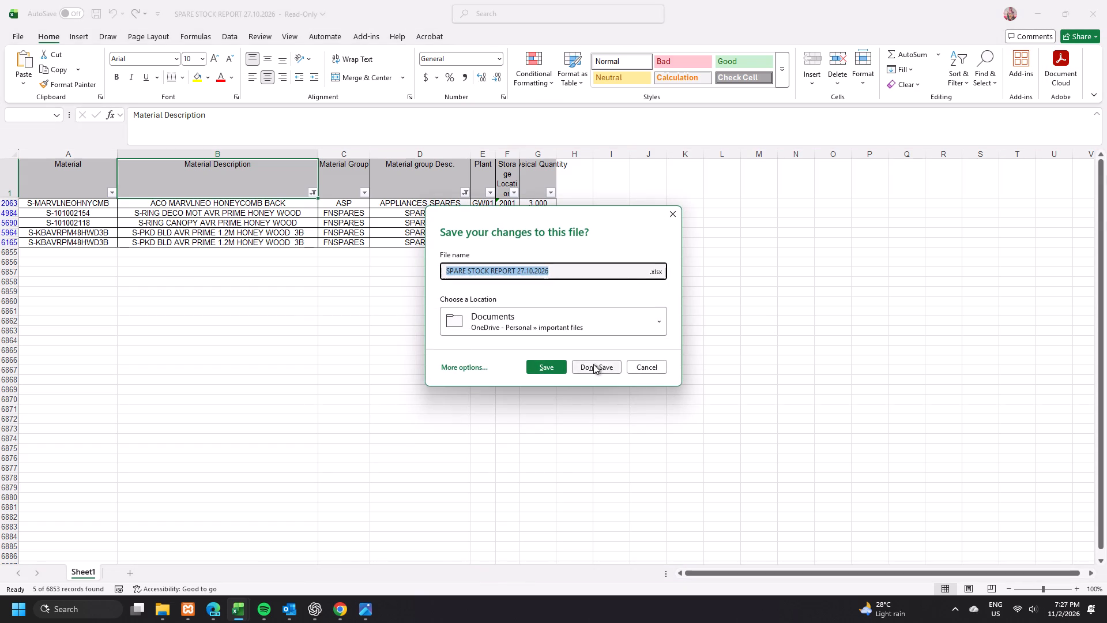
click(593, 364)
Close the exported complaints workbook OpenComplaints_Selected_2026-11-02 (1).
click(1106, 0)
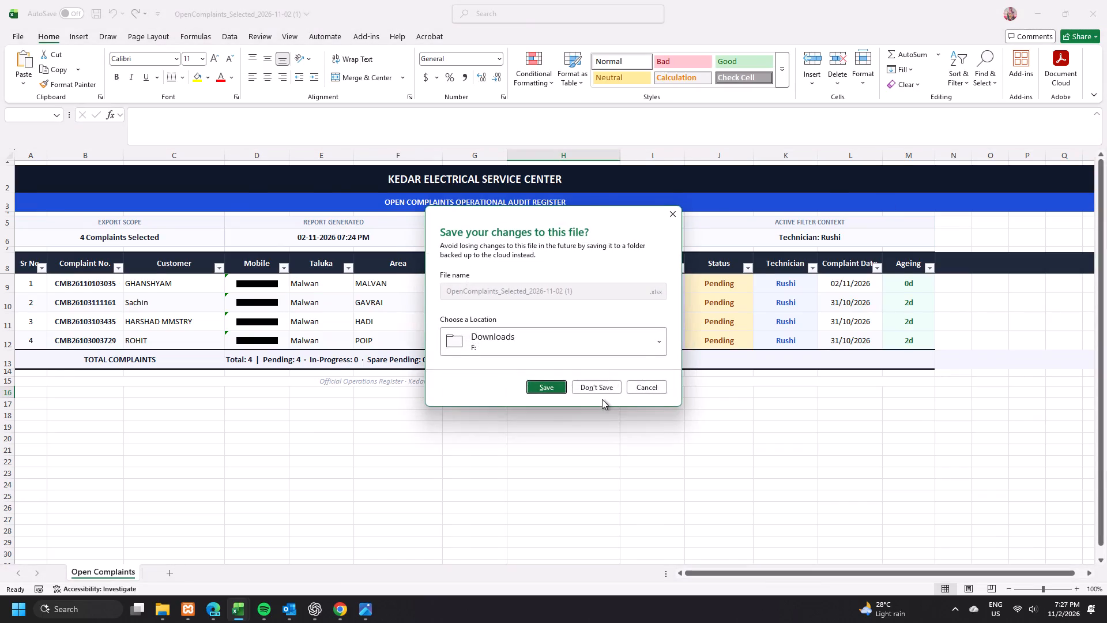
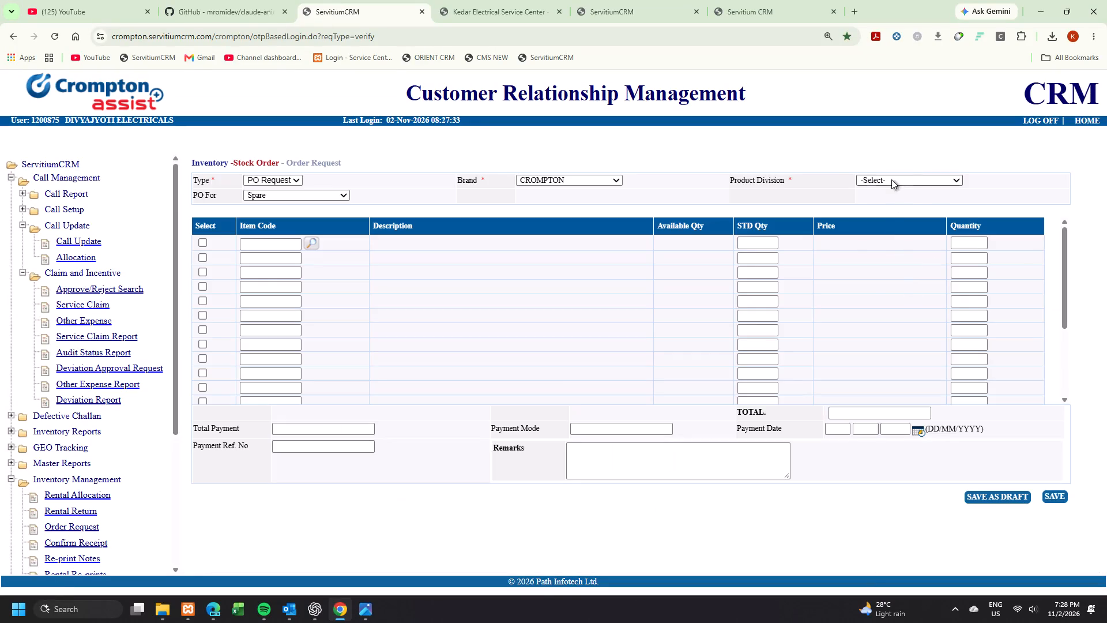
Set the spare order request's product division to Water Heaters And Cooler and open the item code search for the first row.
click(891, 179)
click(881, 212)
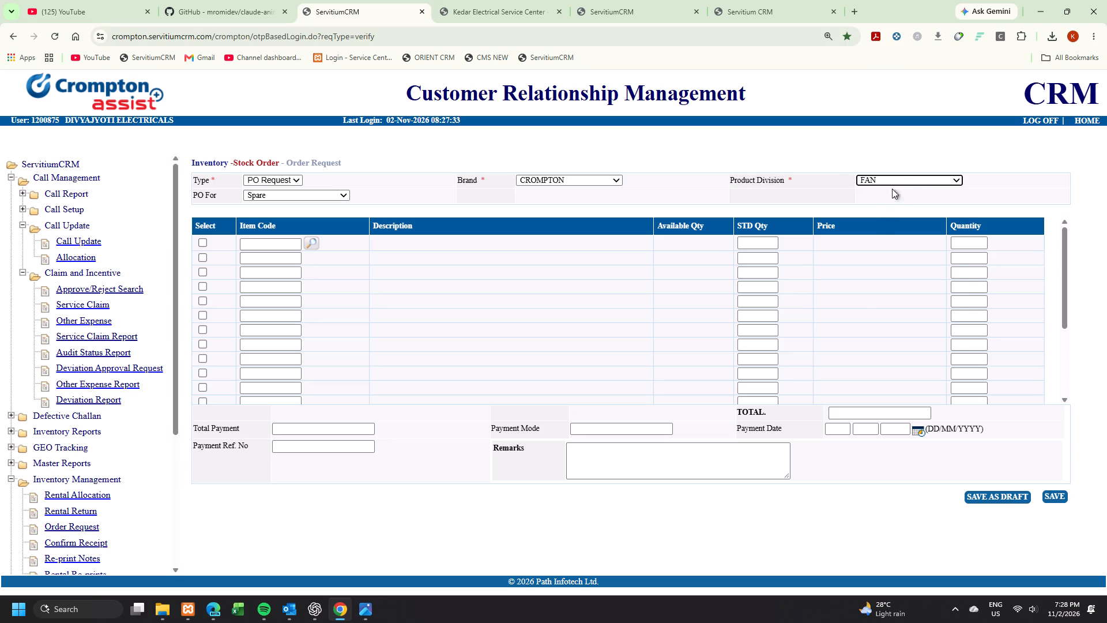
click(906, 183)
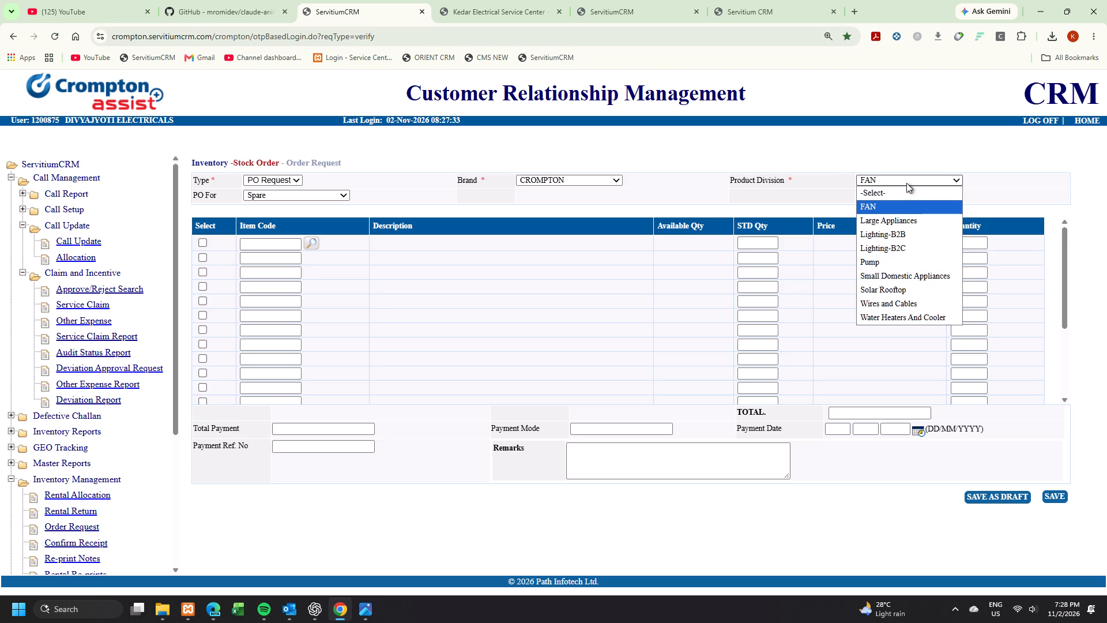
click(897, 318)
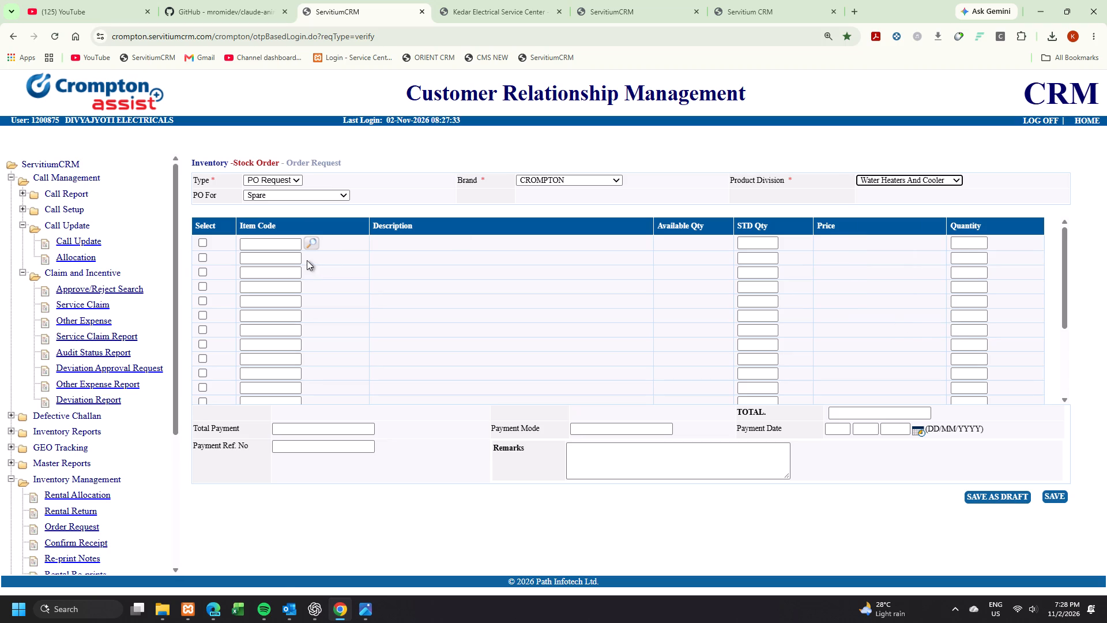
click(306, 248)
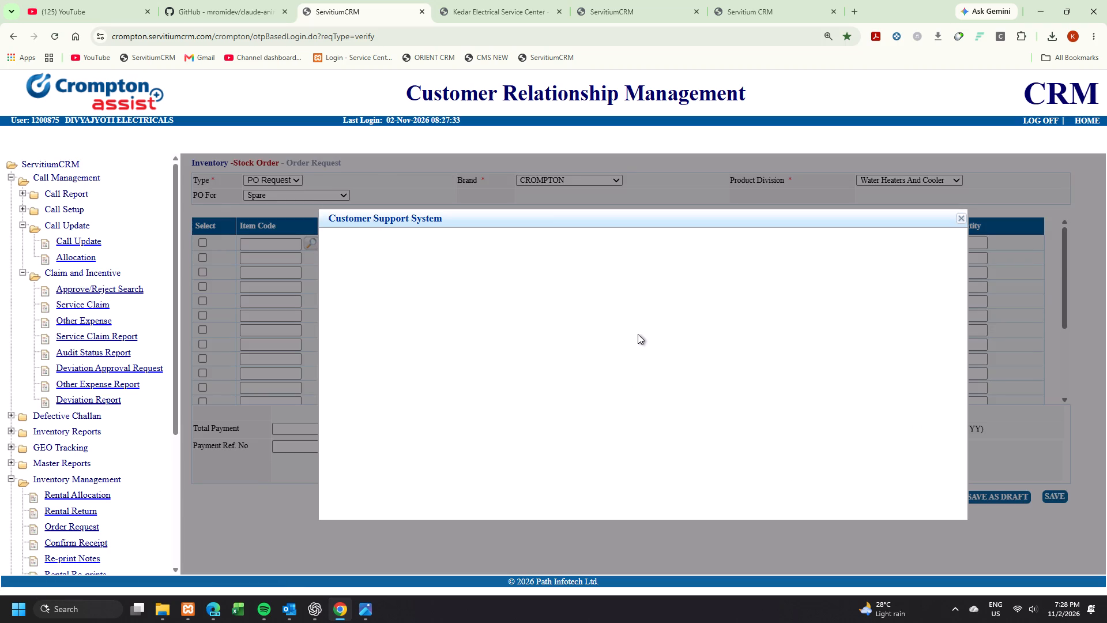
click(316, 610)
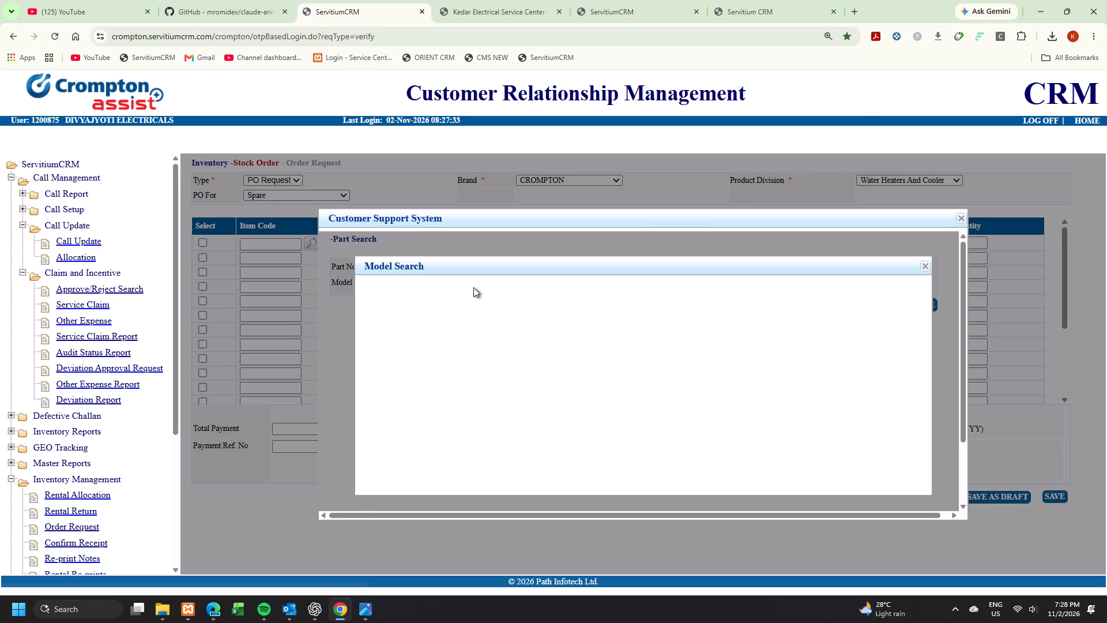
click(845, 307)
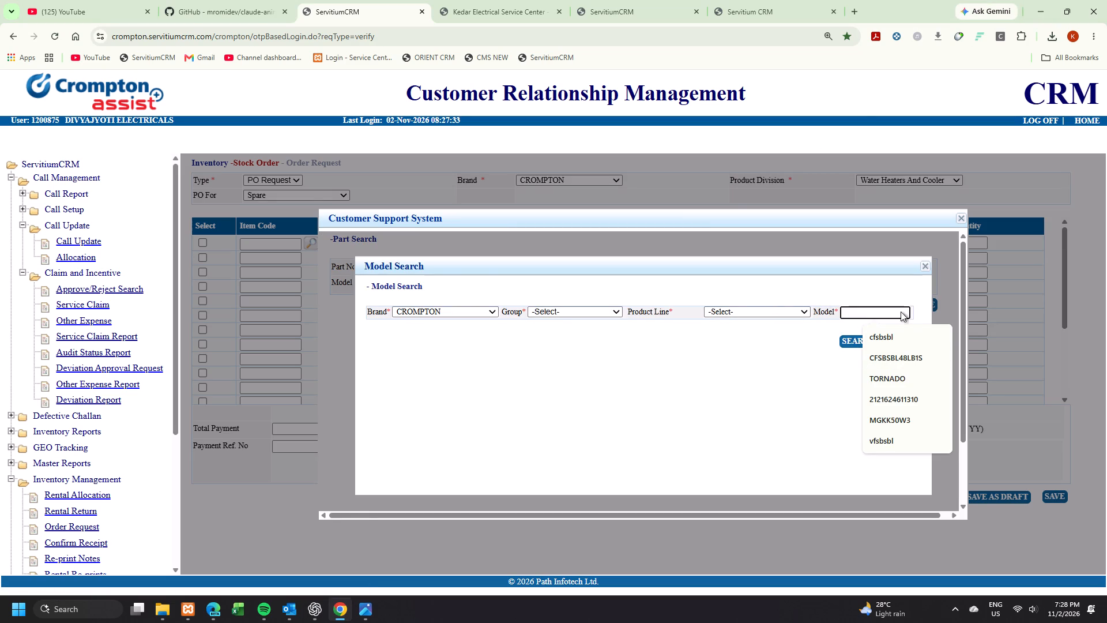
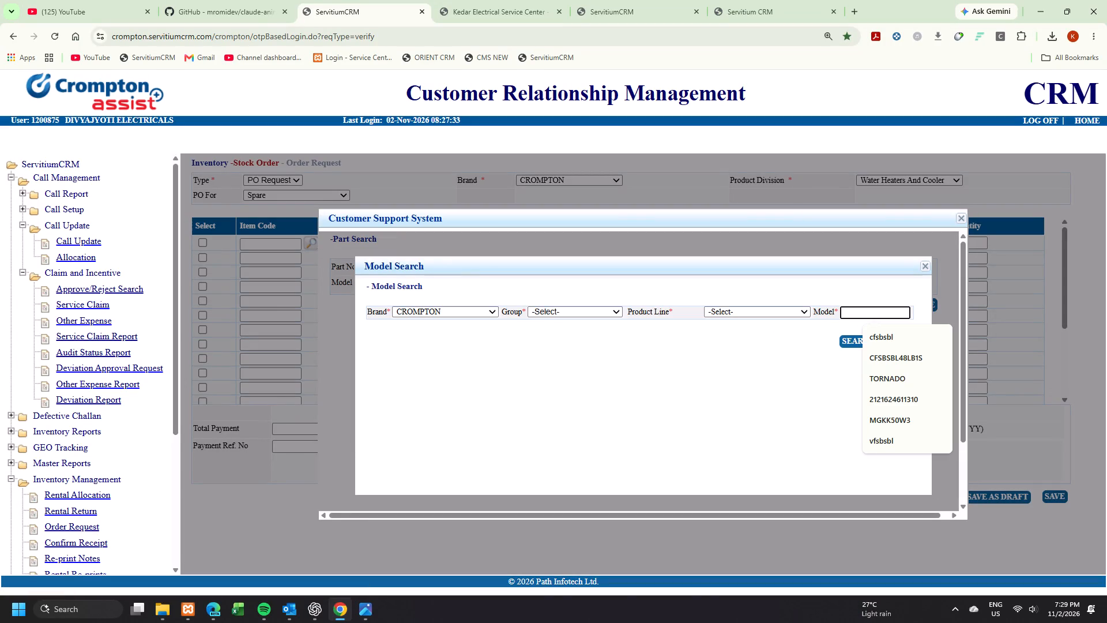
Search the models for ACGC-GINI and choose ACGC-GINIENEO as the model for the part search.
text(ACGC)
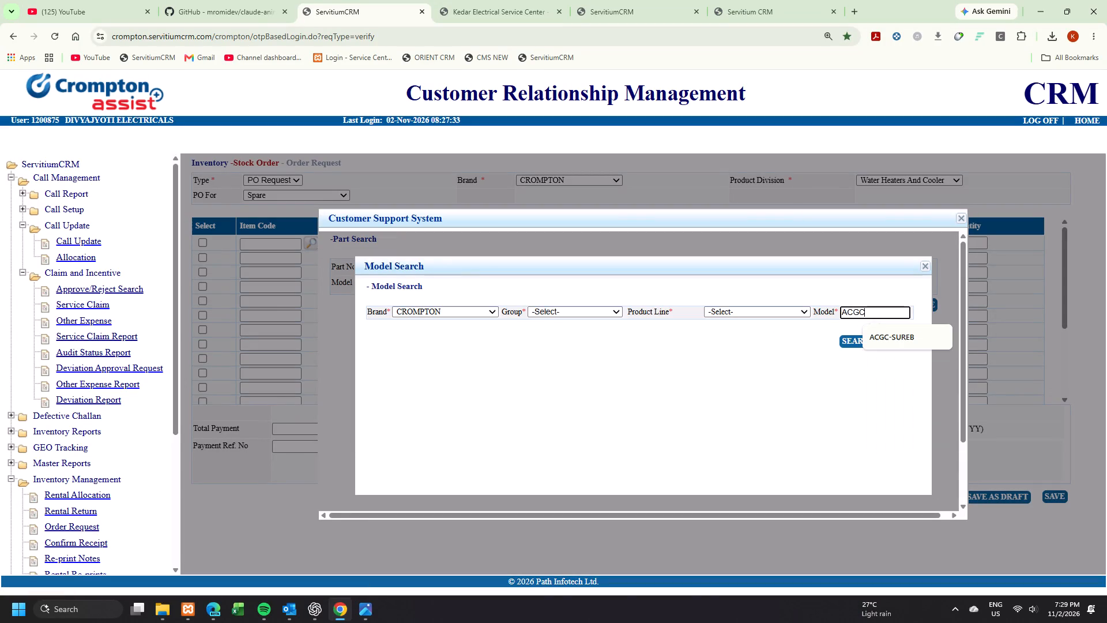
key(minus)
text(GINI)
click(865, 333)
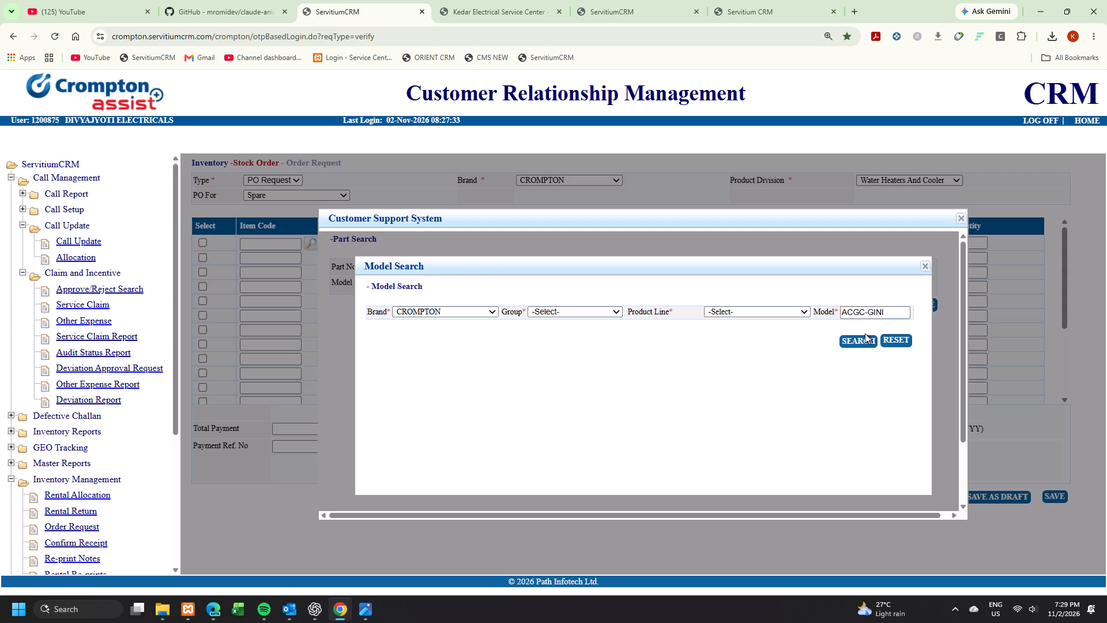
click(854, 342)
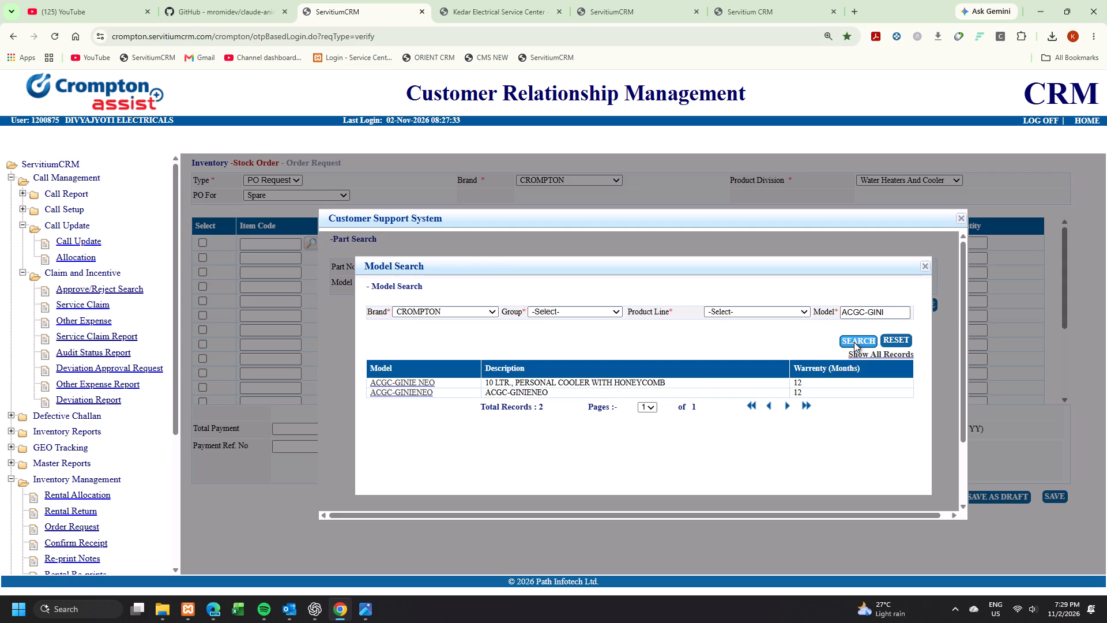
click(422, 396)
Search the parts of the chosen model, add S-GININEOMAINMOTOR to the order request and close the part search.
click(884, 301)
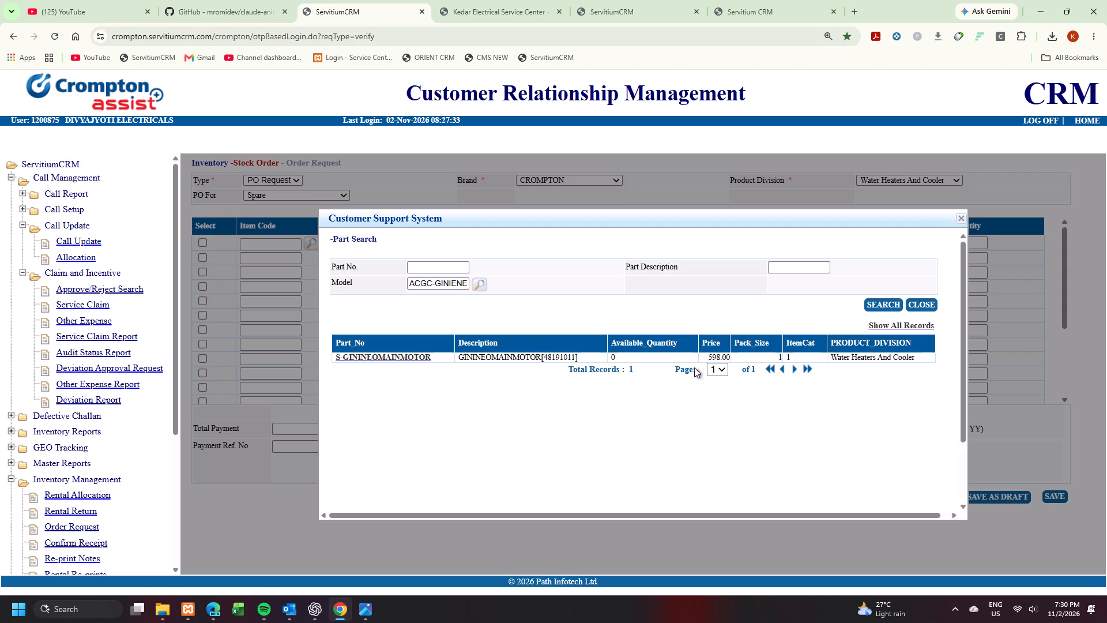
click(410, 357)
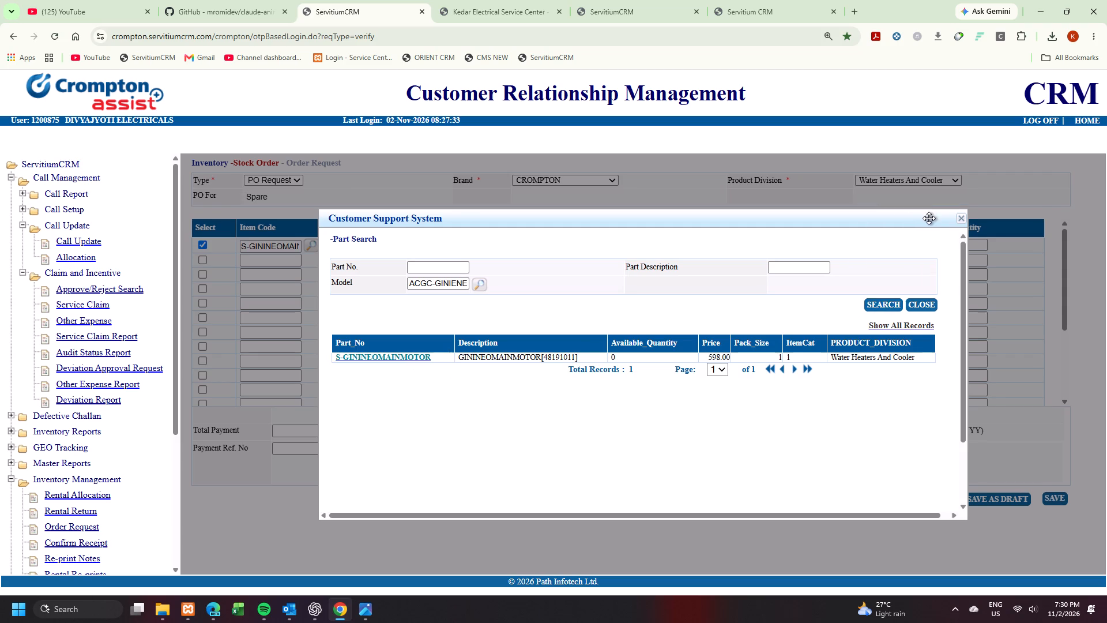
click(956, 218)
Set the S-GININEOMAINMOTOR order quantity to 2 and save the order request, acknowledging the dialogs.
click(961, 240)
key(2)
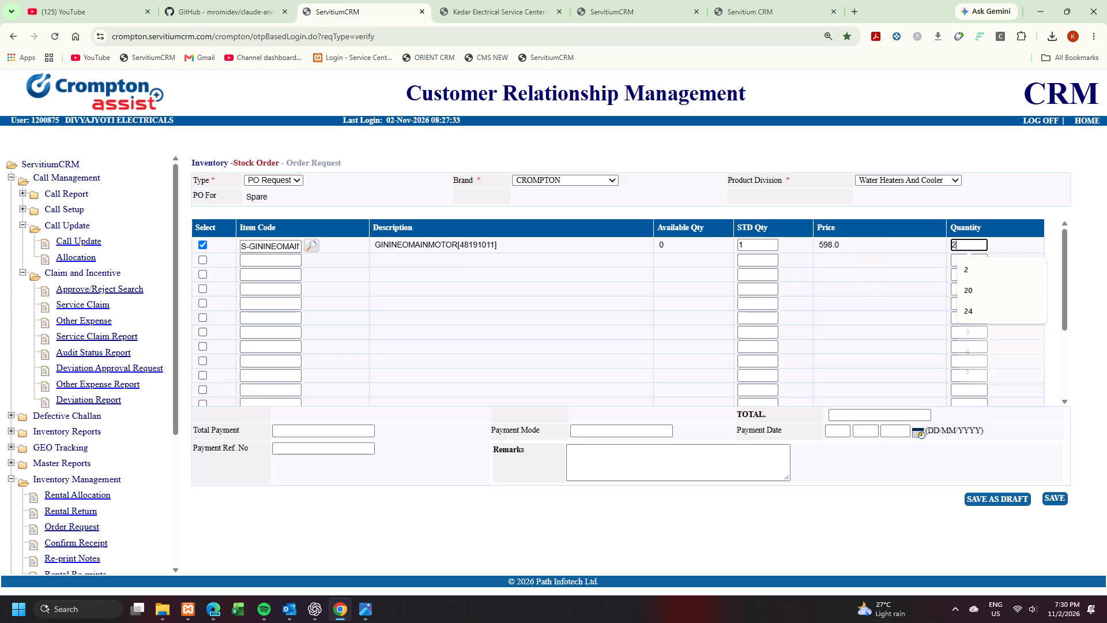
click(868, 332)
click(1052, 498)
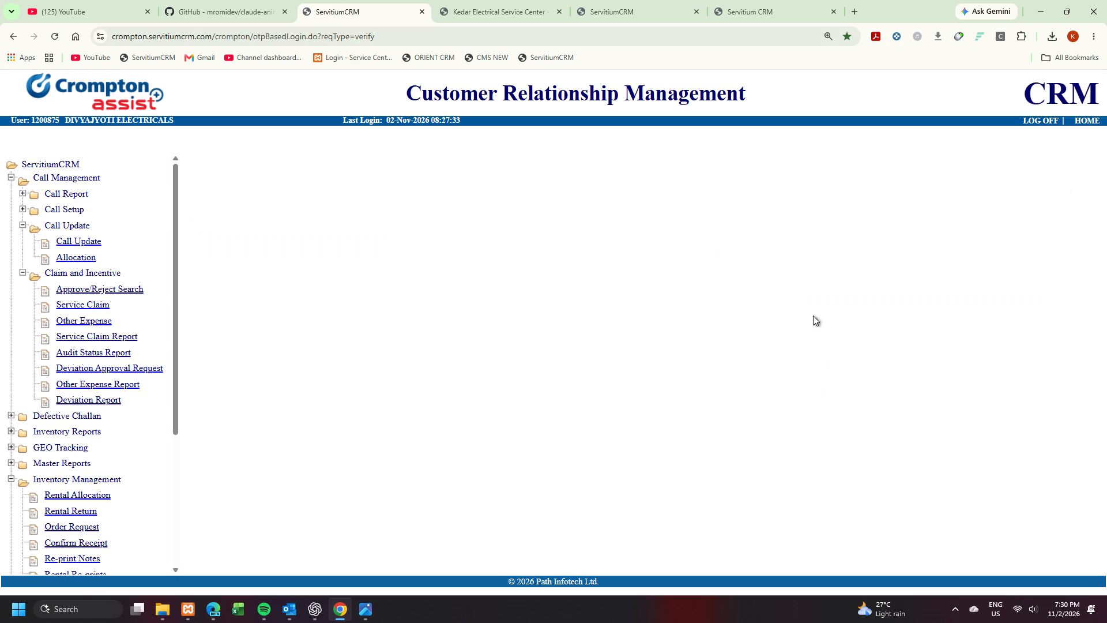
click(659, 107)
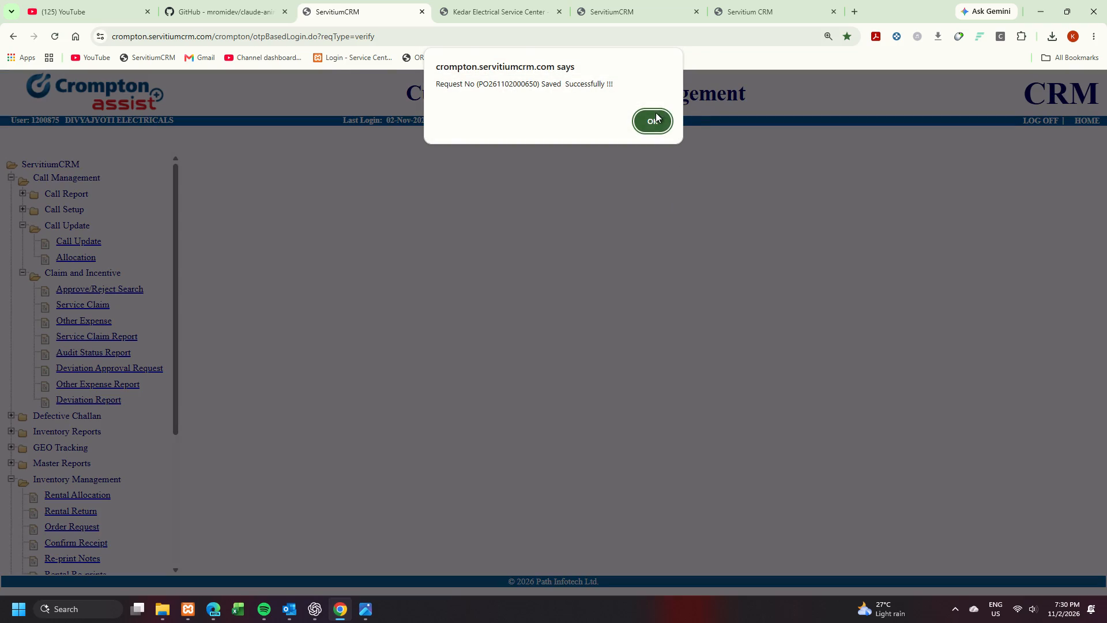
click(654, 115)
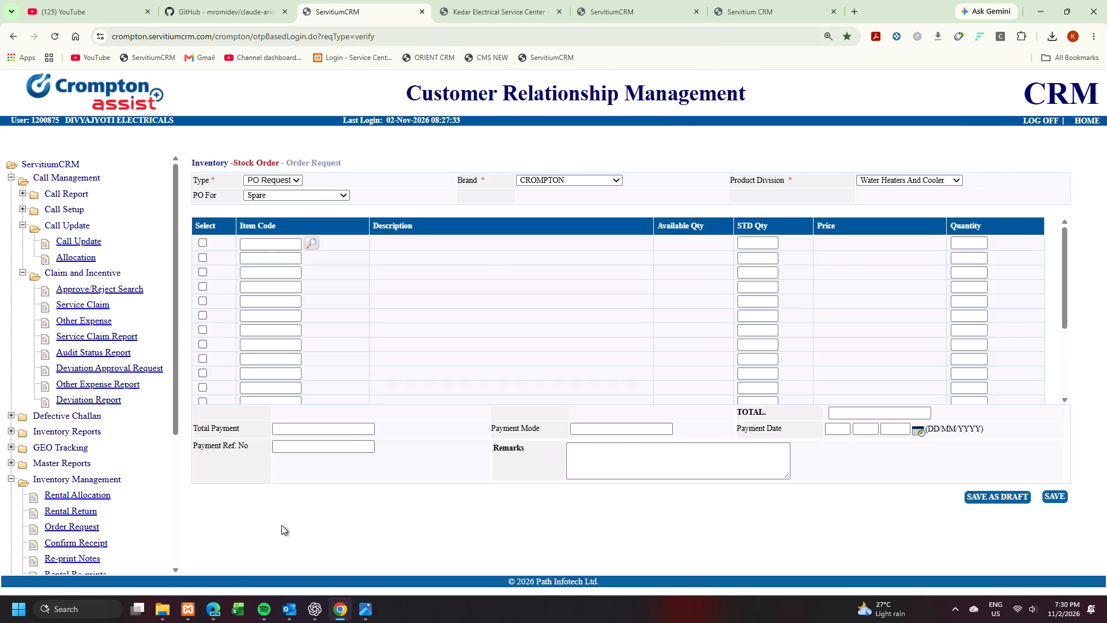